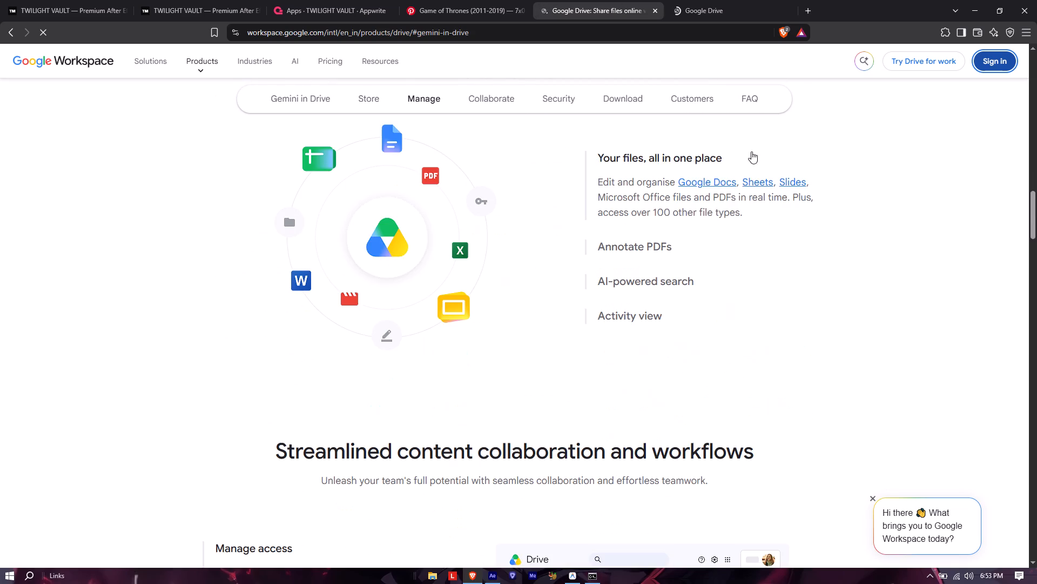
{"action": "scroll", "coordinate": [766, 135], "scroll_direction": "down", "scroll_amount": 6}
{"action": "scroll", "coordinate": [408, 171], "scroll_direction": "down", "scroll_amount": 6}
Switch Google Drive from the Pro account to the first alternate account in the account list.
{"action": "left_click", "coordinate": [721, 0]}
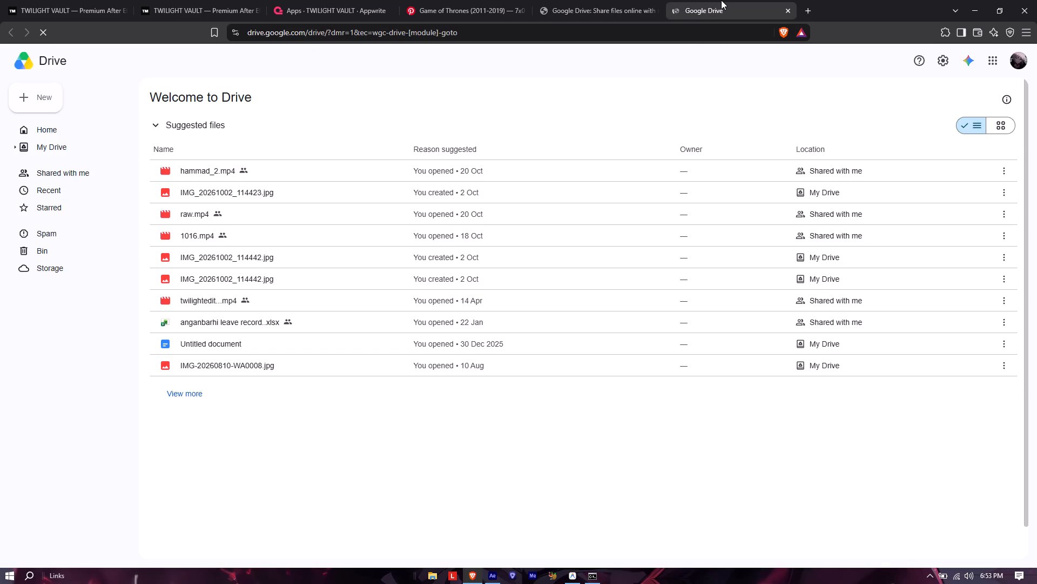
{"action": "left_click", "coordinate": [1018, 58]}
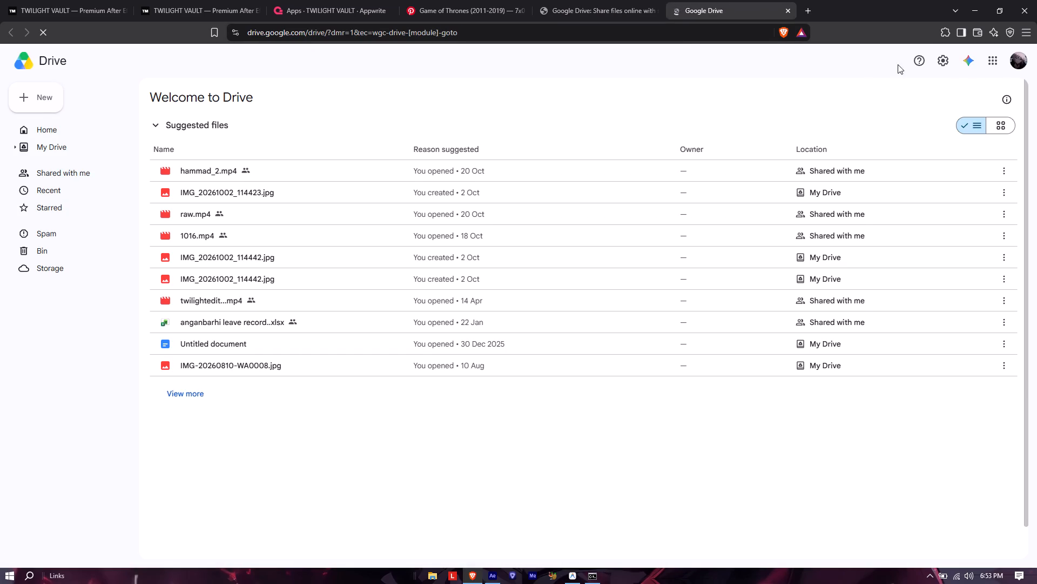
{"action": "left_click", "coordinate": [1024, 56]}
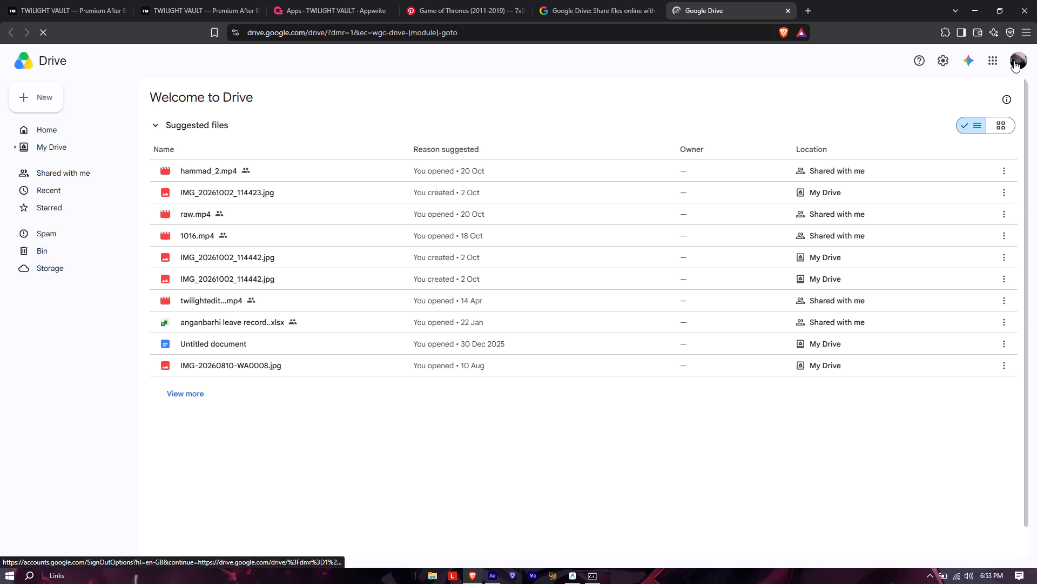
{"action": "left_click", "coordinate": [1014, 61]}
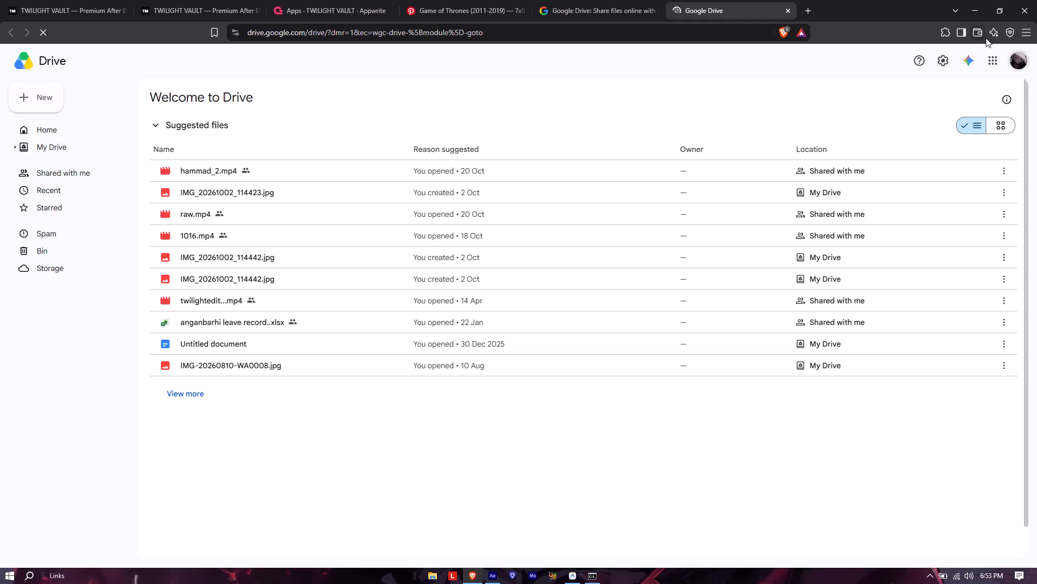
{"action": "left_click", "coordinate": [1019, 60]}
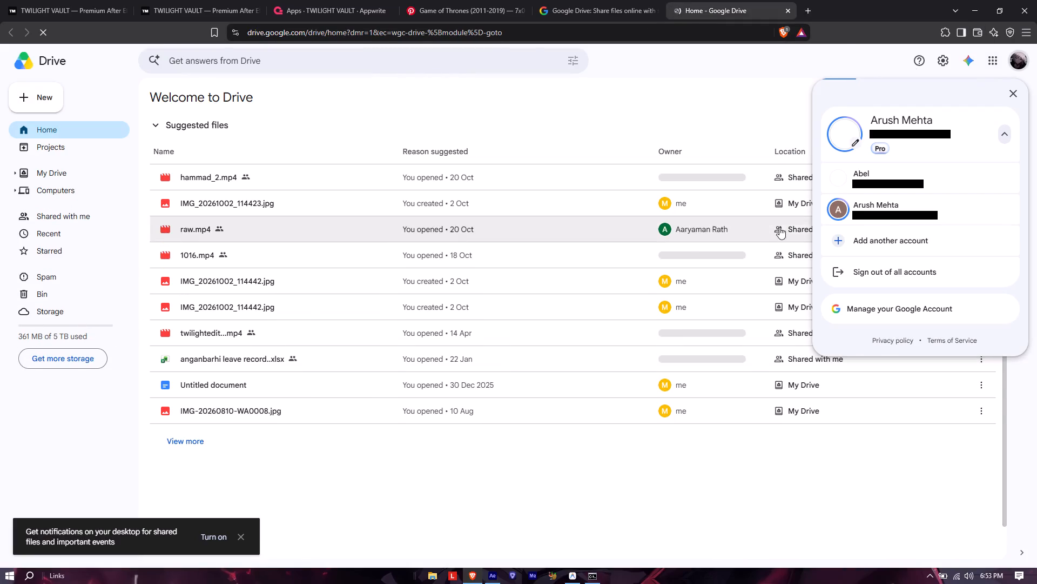
{"action": "left_click", "coordinate": [873, 178]}
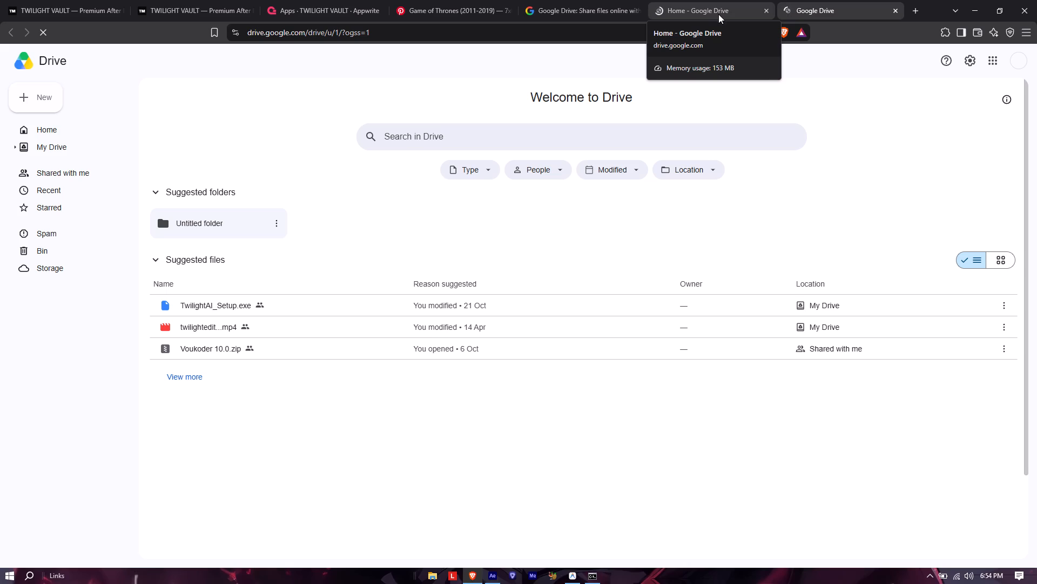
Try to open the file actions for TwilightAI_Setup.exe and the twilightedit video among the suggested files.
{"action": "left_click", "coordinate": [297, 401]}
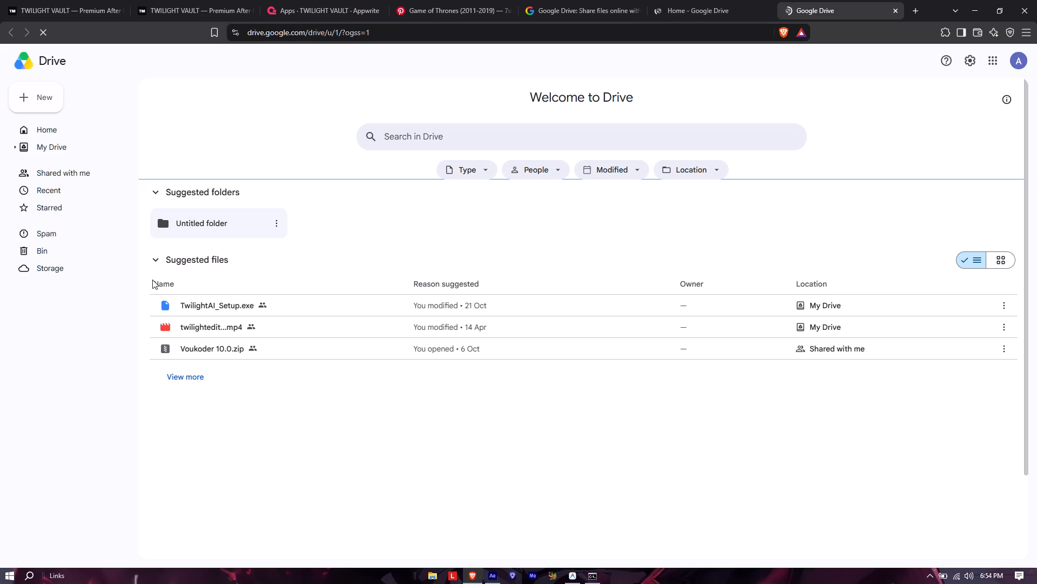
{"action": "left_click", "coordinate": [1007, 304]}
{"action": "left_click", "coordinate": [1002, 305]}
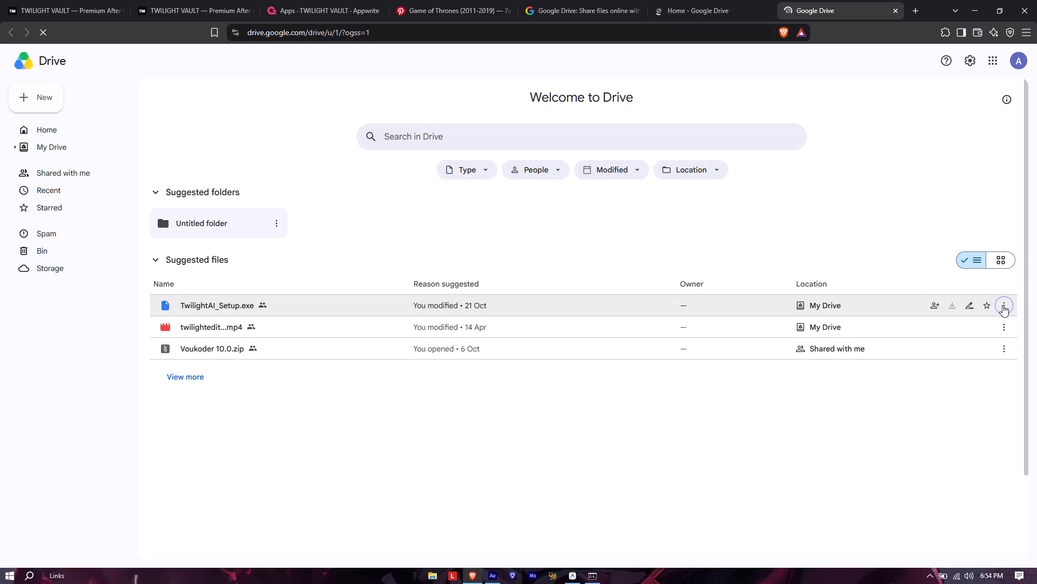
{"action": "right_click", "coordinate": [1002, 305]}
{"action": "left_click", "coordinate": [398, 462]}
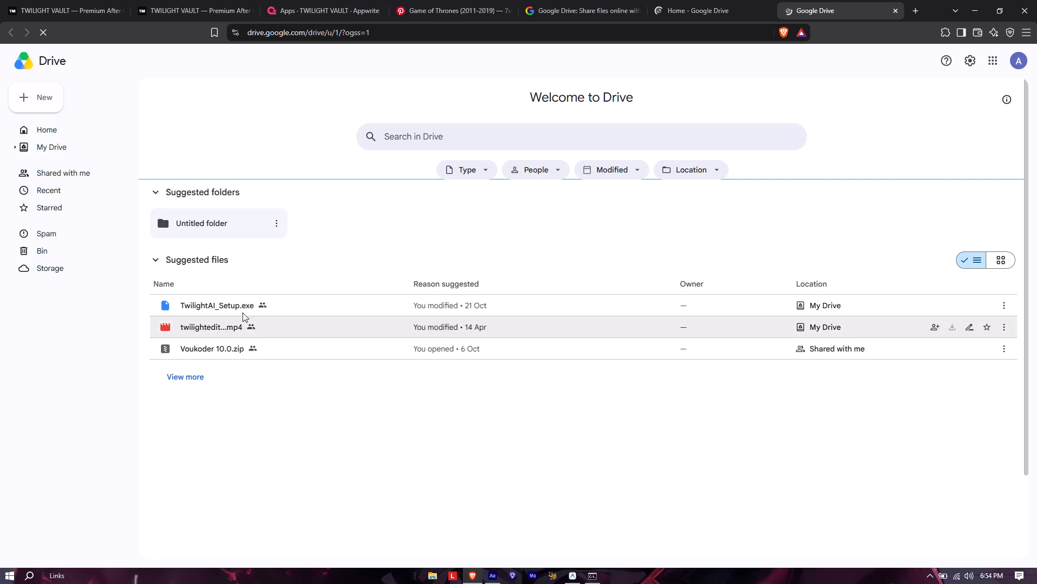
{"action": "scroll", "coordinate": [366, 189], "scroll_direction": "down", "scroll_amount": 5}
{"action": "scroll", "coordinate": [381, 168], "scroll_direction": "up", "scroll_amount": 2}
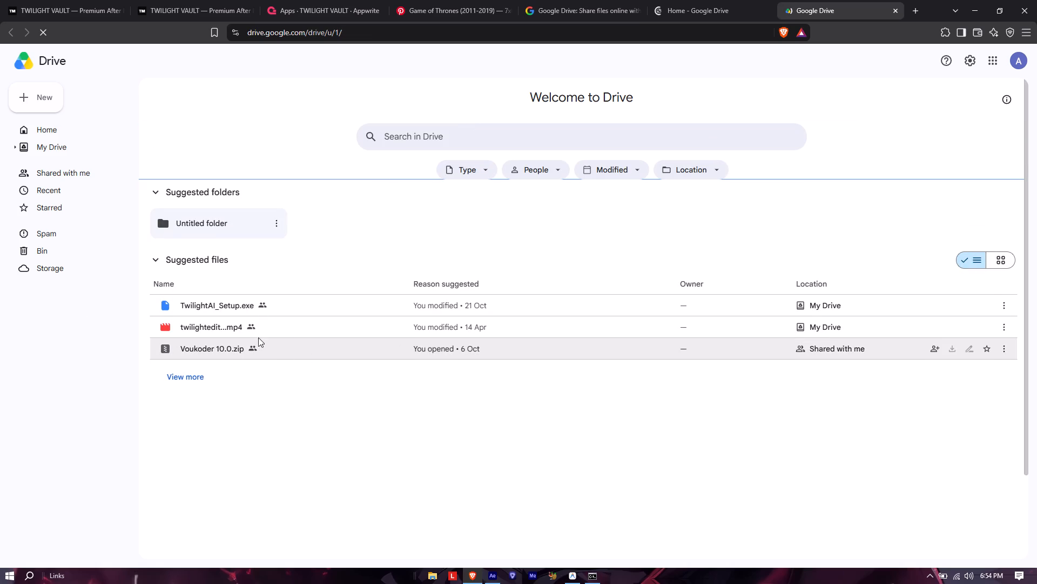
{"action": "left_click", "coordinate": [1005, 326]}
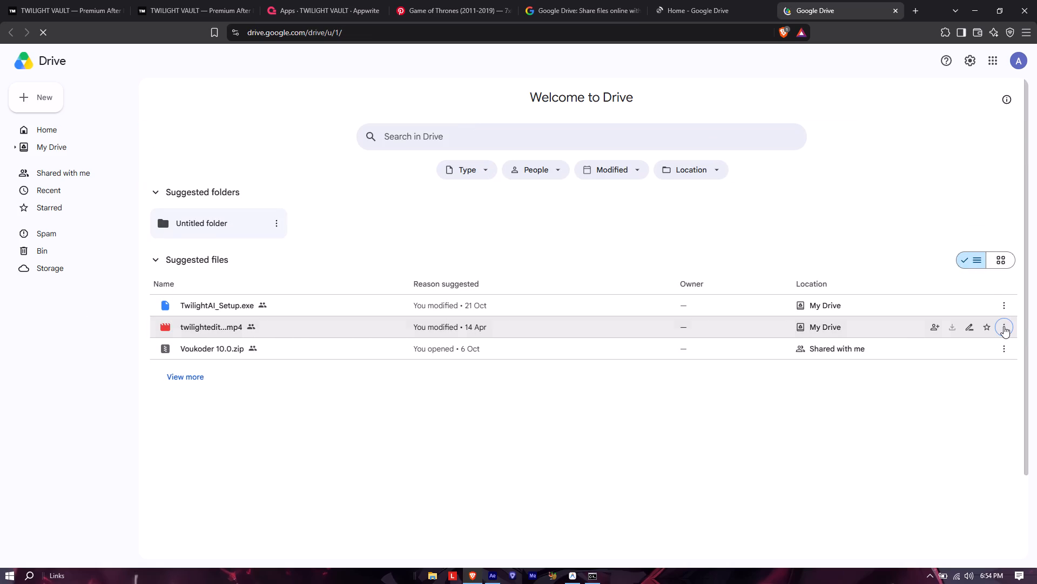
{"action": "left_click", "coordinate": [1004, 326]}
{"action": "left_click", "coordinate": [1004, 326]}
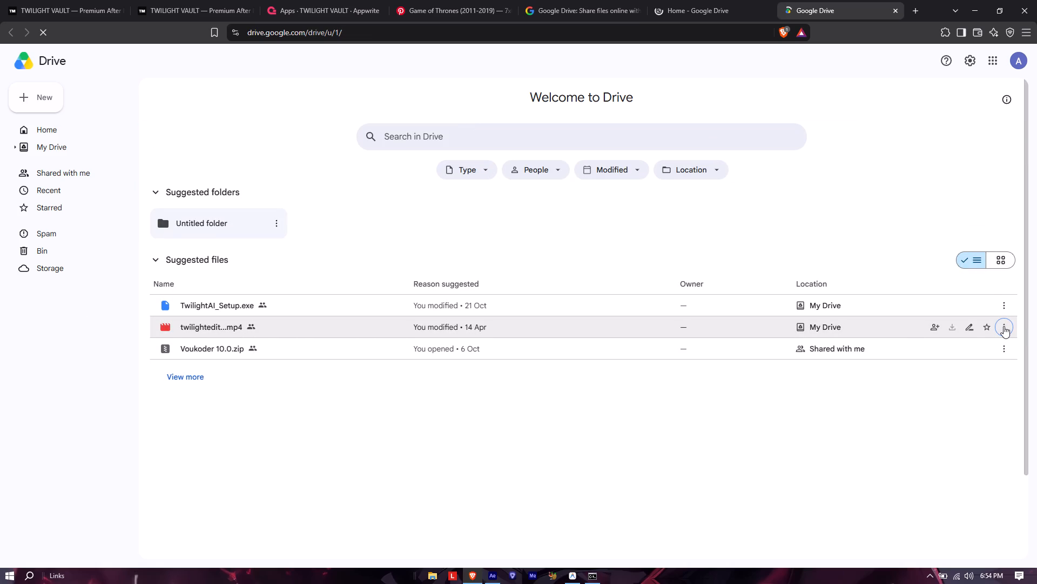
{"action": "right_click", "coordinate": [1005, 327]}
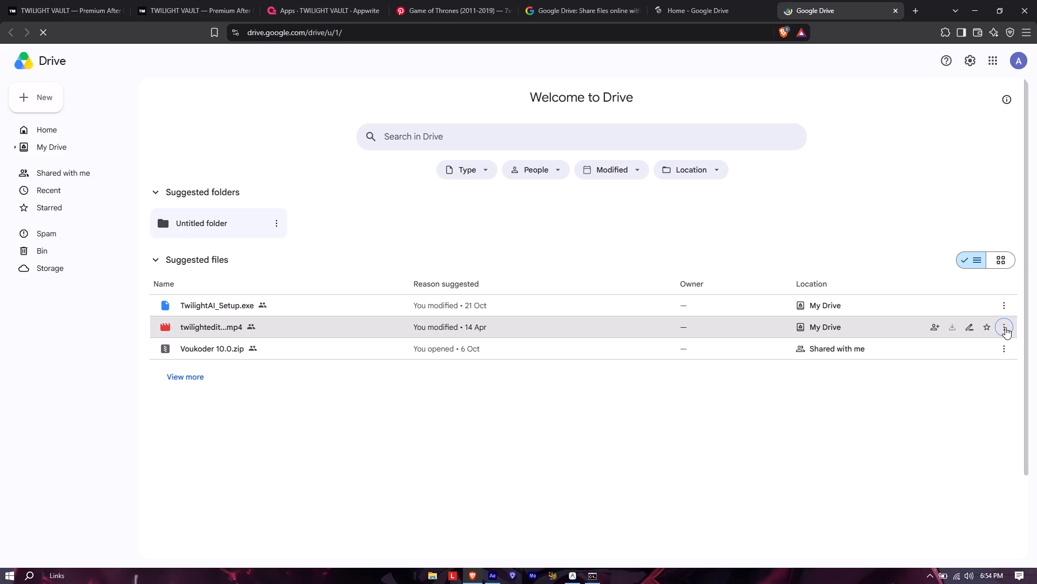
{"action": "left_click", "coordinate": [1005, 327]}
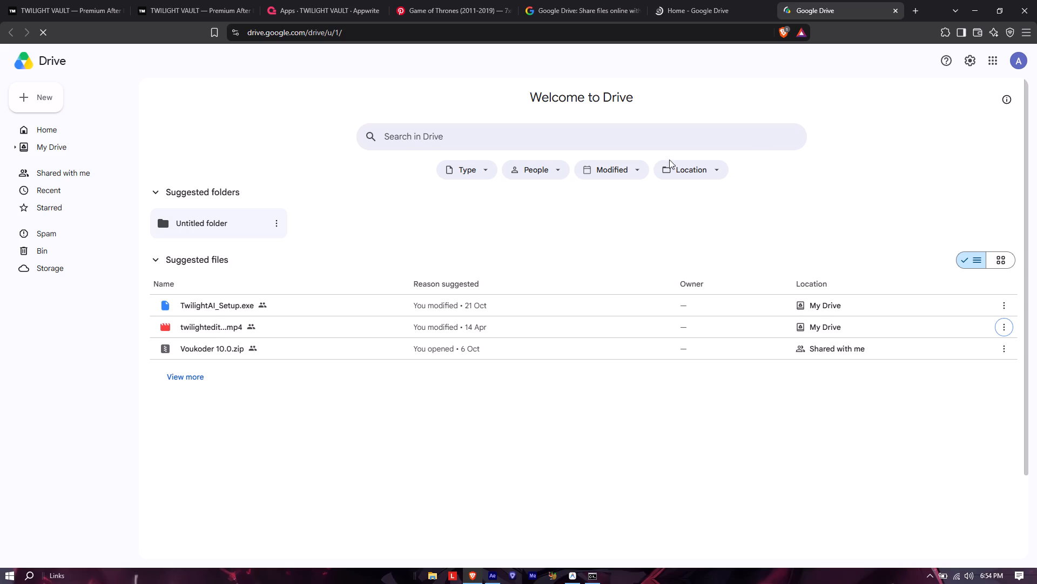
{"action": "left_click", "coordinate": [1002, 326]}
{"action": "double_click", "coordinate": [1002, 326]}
Close the browser tab that shows the original account's Drive home.
{"action": "left_click", "coordinate": [675, 1]}
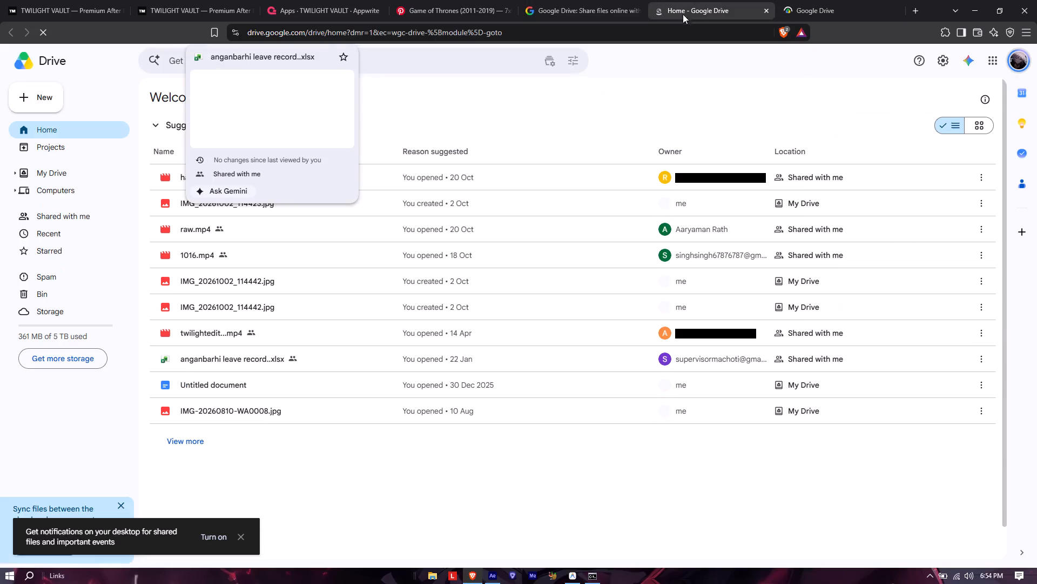
{"action": "left_click", "coordinate": [767, 9]}
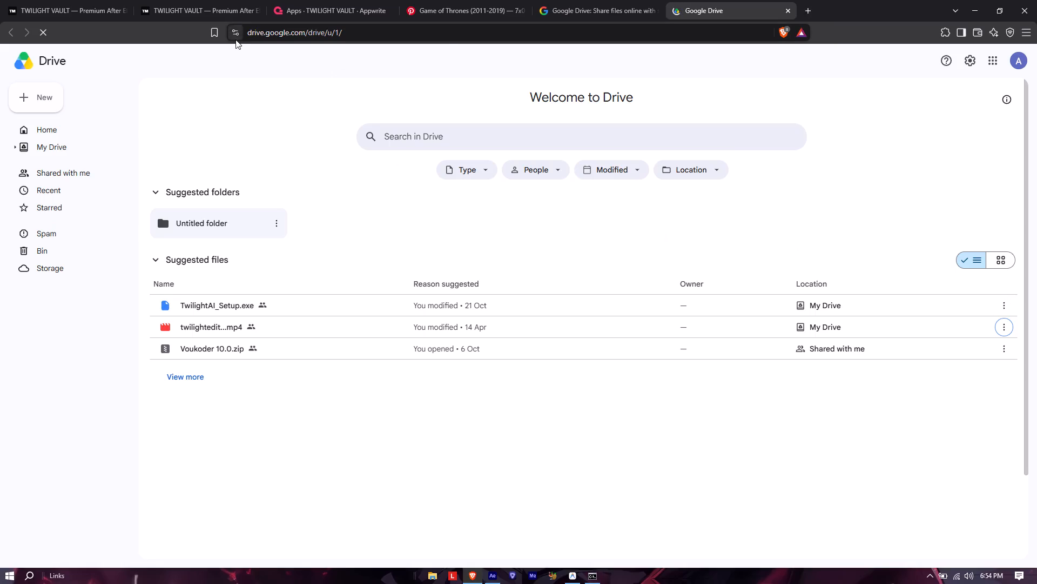
Bookmark the Drive home page as "Home - Google Drive" in the Bookmarks bar and dismiss the open file actions.
{"action": "left_click", "coordinate": [209, 31]}
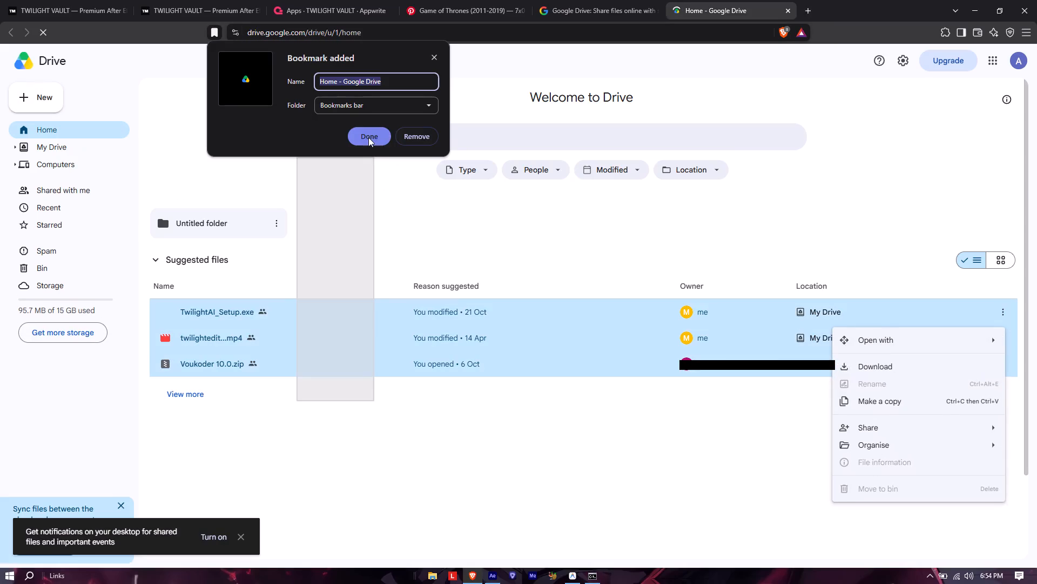
{"action": "left_click", "coordinate": [368, 137]}
{"action": "left_click", "coordinate": [454, 421]}
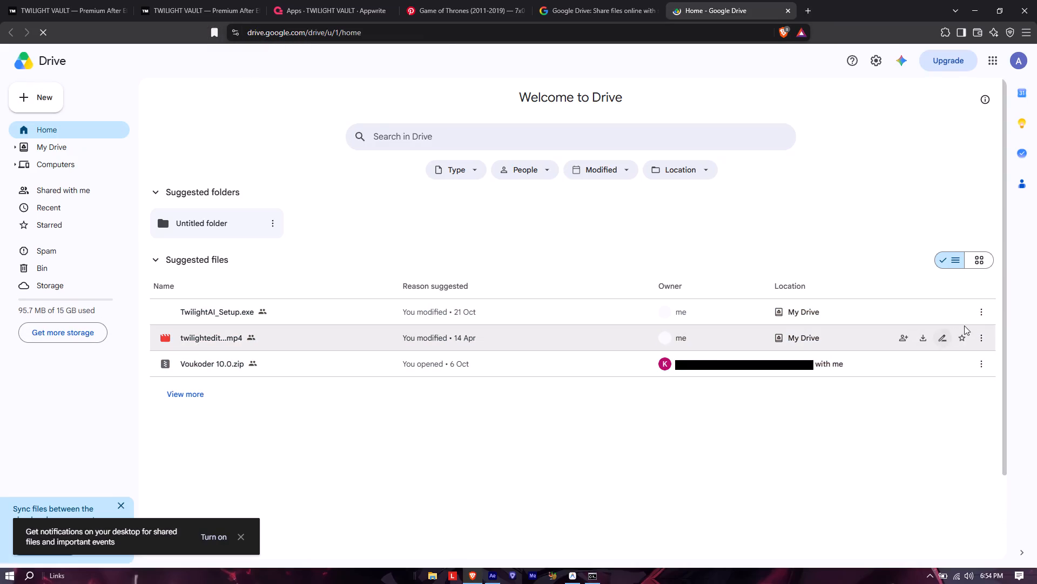
Move the twilightedit MP4 video from the suggested files to the bin.
{"action": "left_click", "coordinate": [975, 339]}
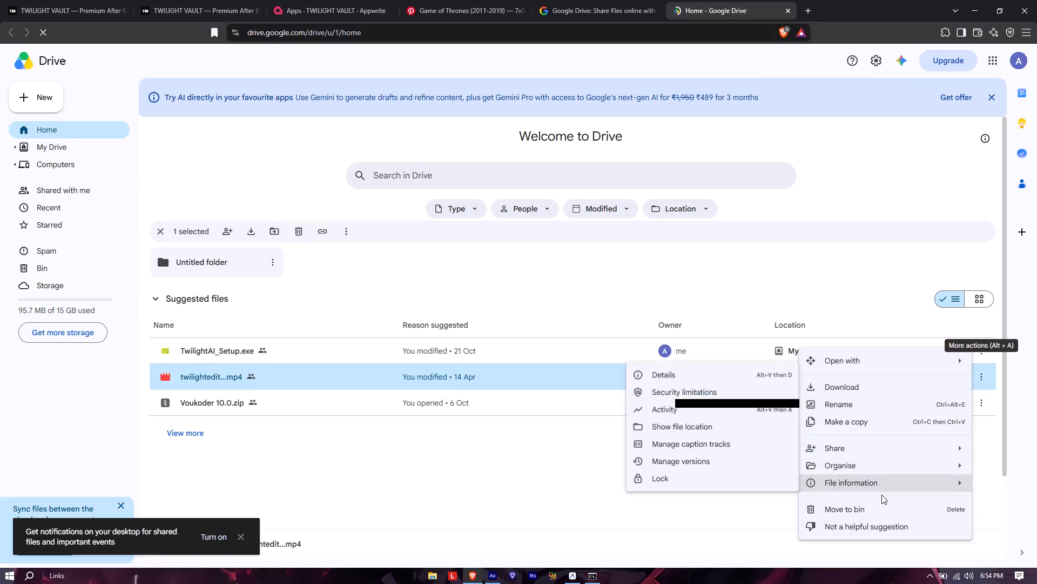
{"action": "left_click", "coordinate": [879, 508]}
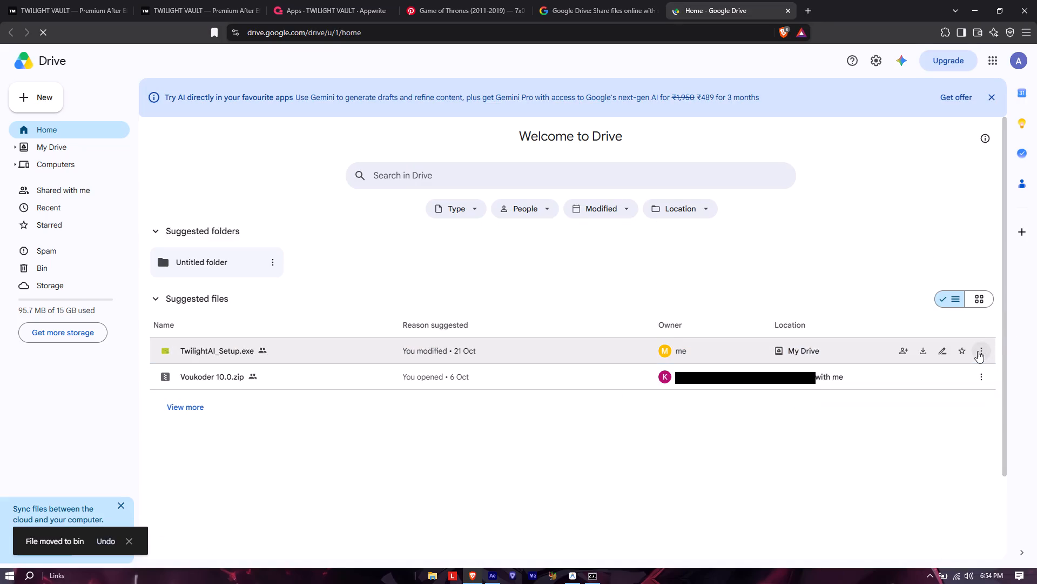
Move TwilightAI_Setup.exe from the suggested files to the bin.
{"action": "left_click", "coordinate": [978, 351]}
{"action": "left_click", "coordinate": [854, 328]}
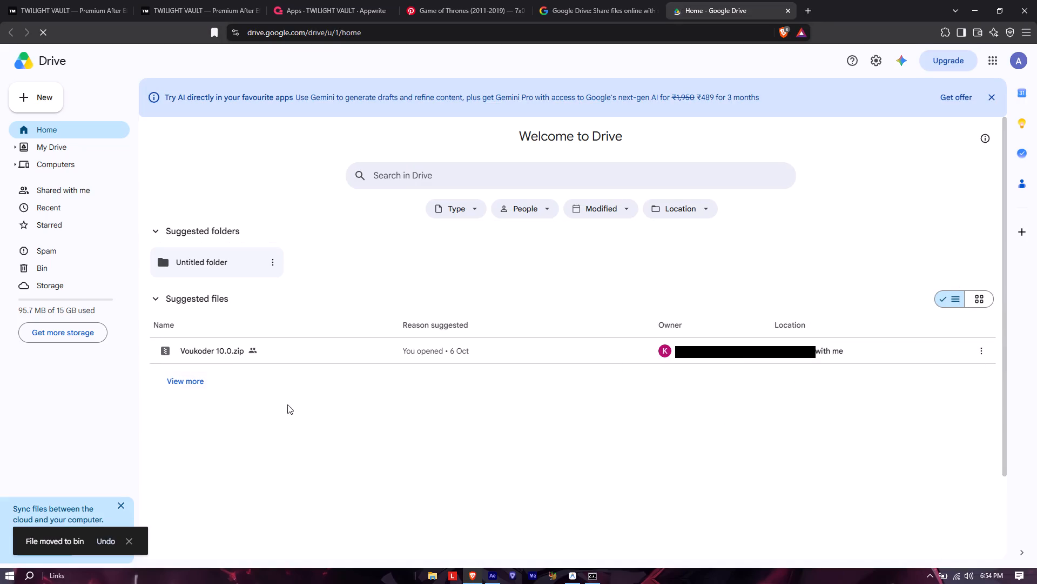
{"action": "left_click", "coordinate": [226, 407]}
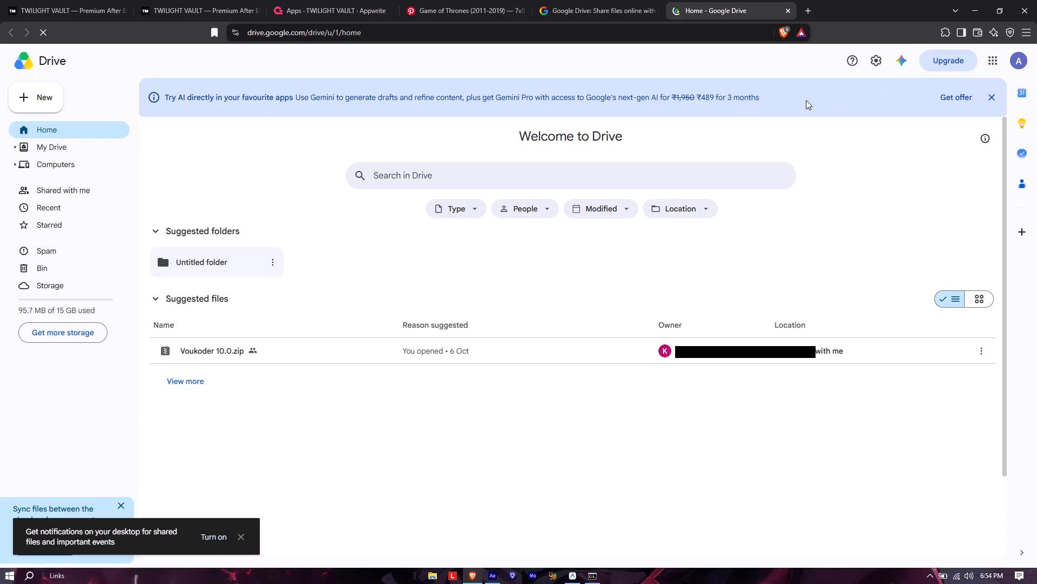
Dismiss the Gemini offer banner on the Drive home page.
{"action": "left_click", "coordinate": [992, 91]}
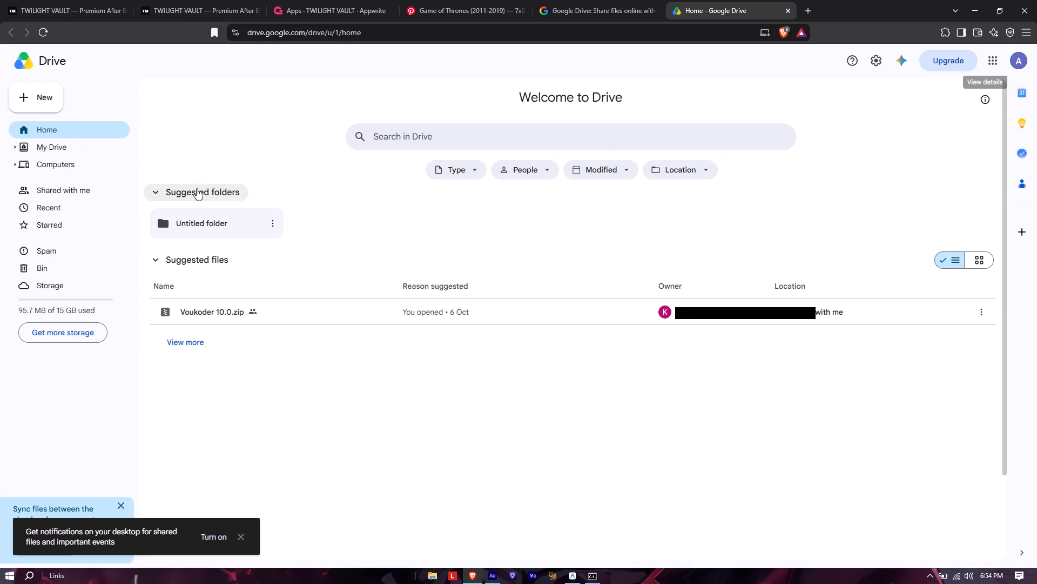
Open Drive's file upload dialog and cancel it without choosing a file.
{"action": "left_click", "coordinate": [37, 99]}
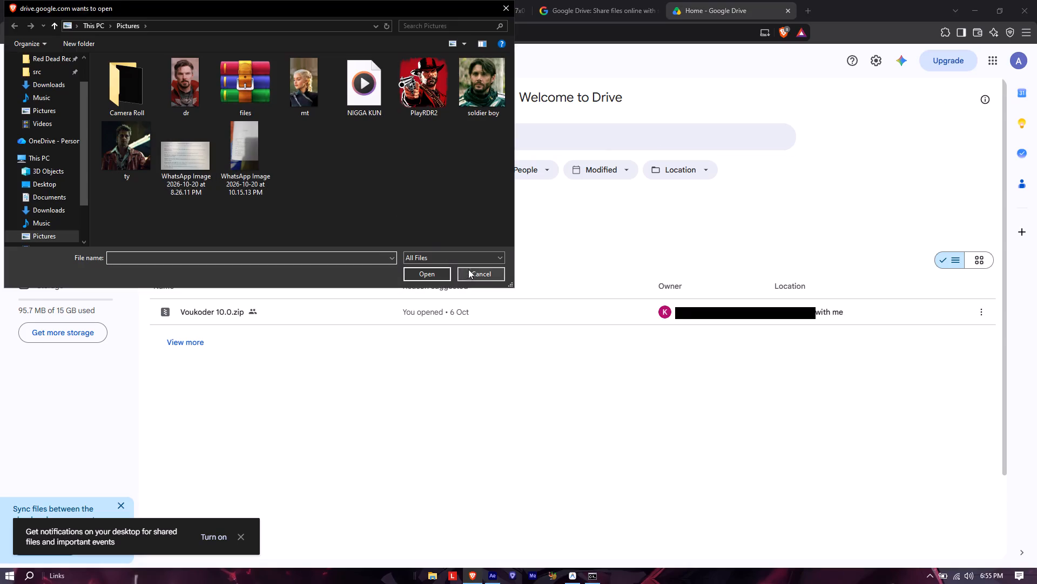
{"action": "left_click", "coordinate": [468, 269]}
Switch to File Explorer and open the window (C:) drive from This PC.
{"action": "left_click", "coordinate": [423, 576]}
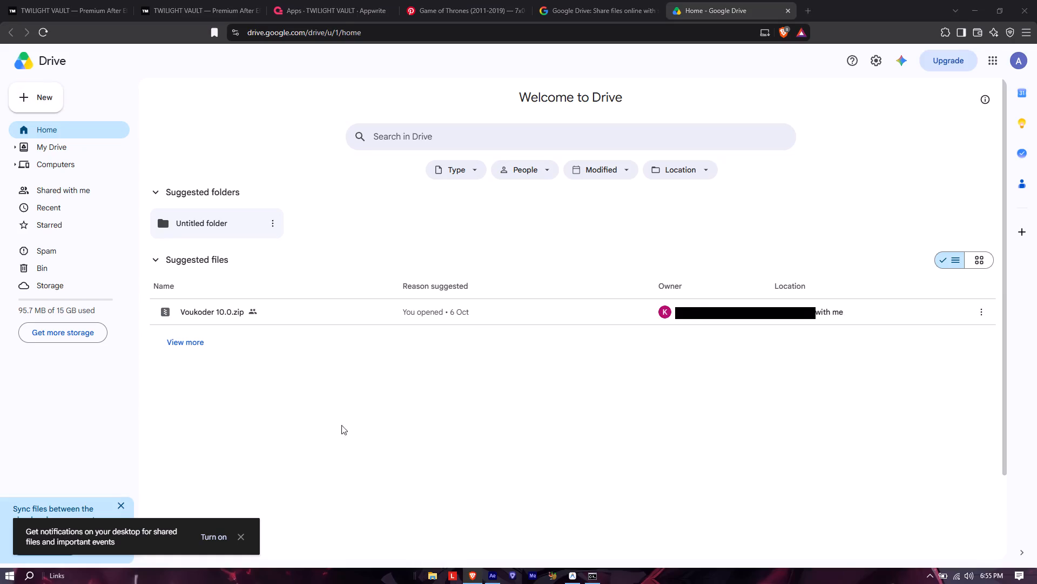
{"action": "left_click", "coordinate": [21, 186]}
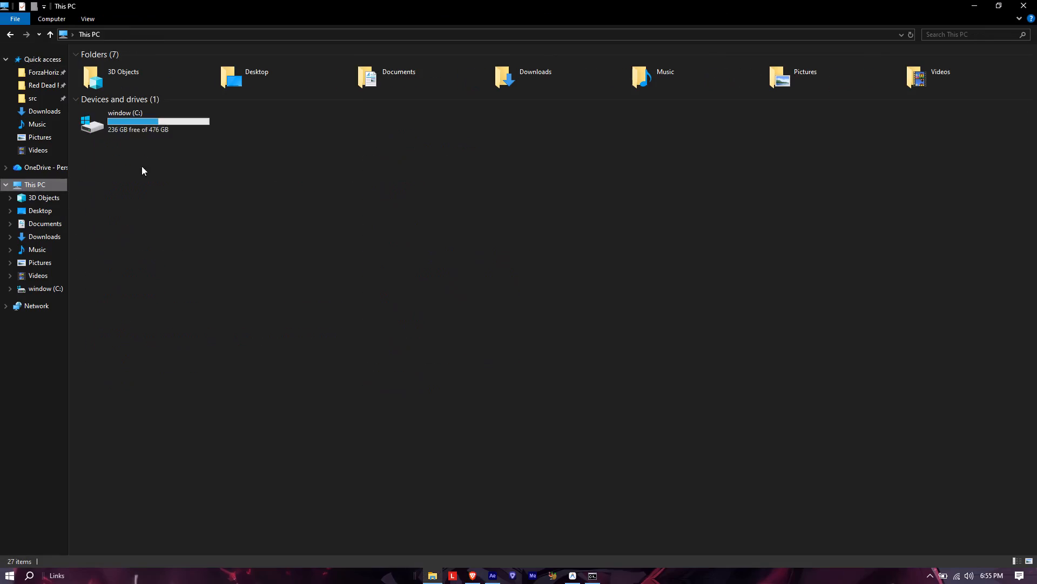
{"action": "double_click", "coordinate": [146, 132]}
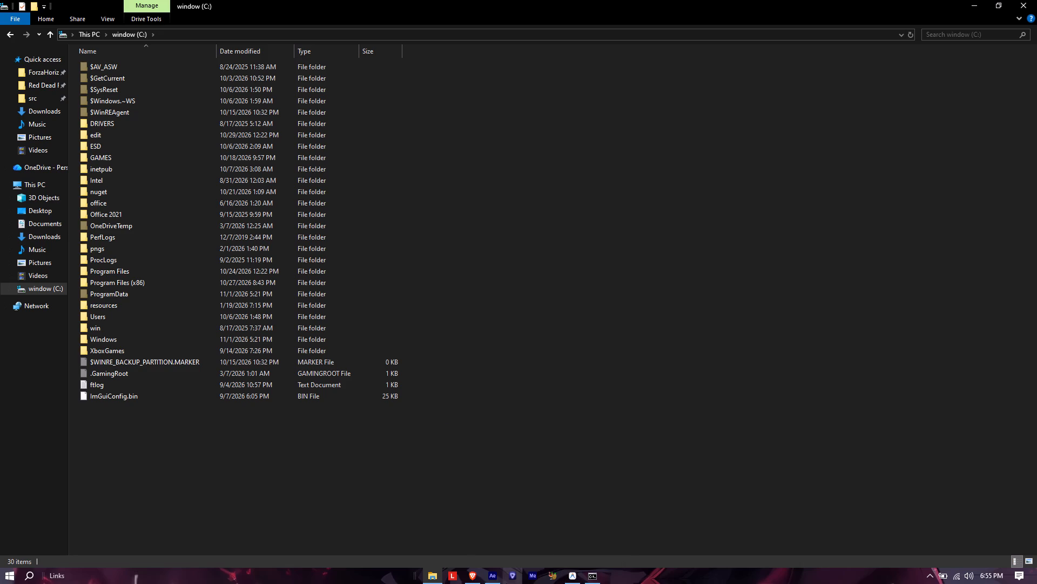
Switch to After Effects, select the Adjustment Layer in Comp 1 and collapse all of its effects.
{"action": "left_click", "coordinate": [492, 582]}
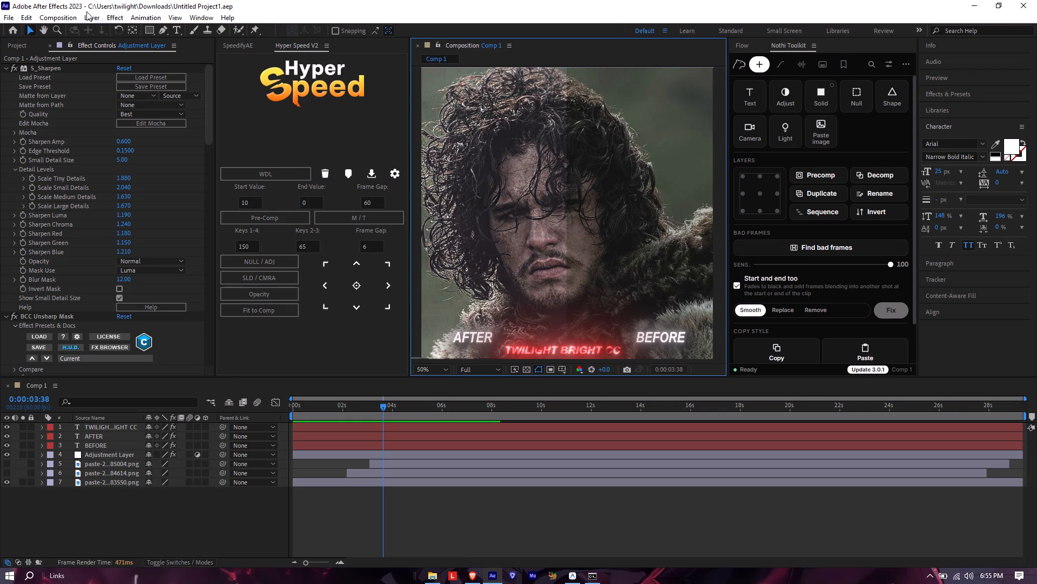
{"action": "left_click", "coordinate": [346, 452]}
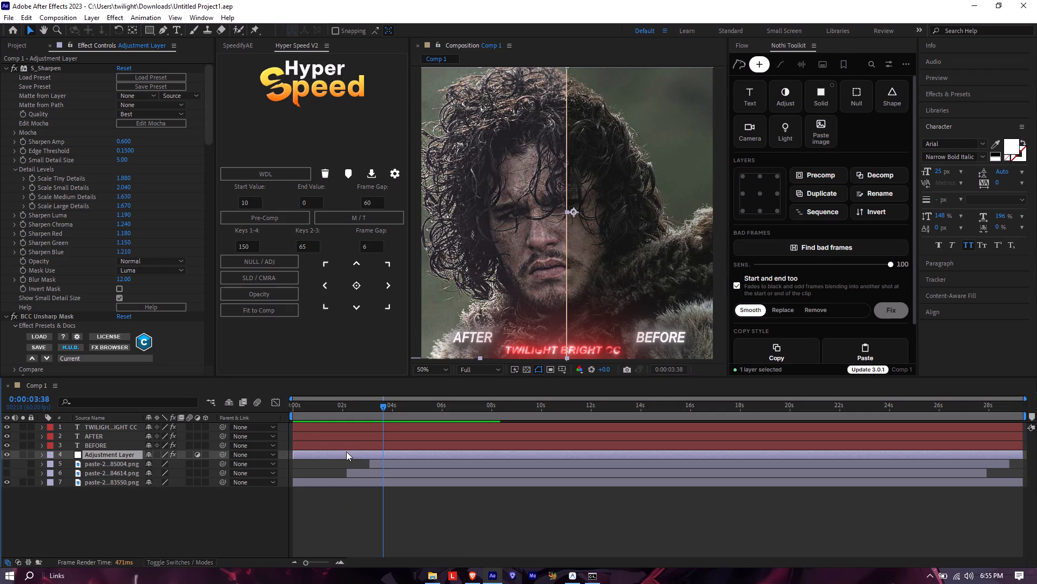
{"action": "left_click", "coordinate": [2, 67]}
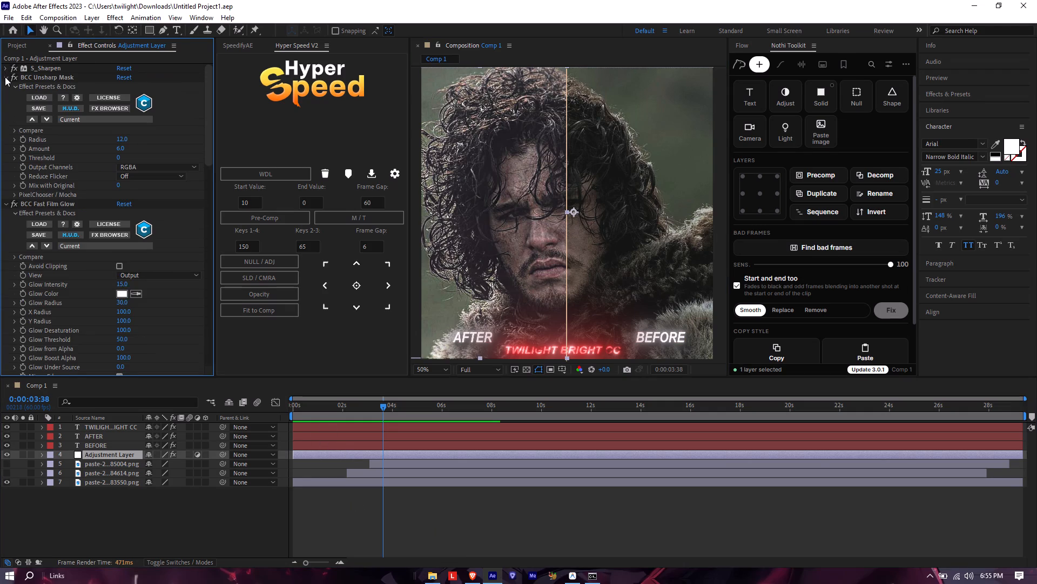
{"action": "left_click", "coordinate": [5, 78]}
{"action": "left_click", "coordinate": [5, 87]}
{"action": "left_click", "coordinate": [6, 94]}
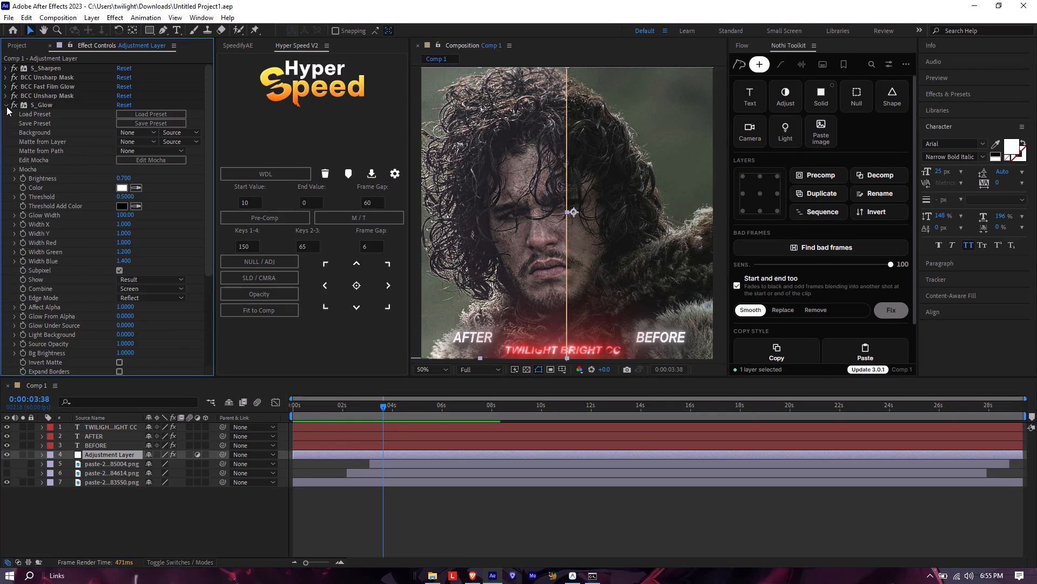
{"action": "left_click", "coordinate": [7, 106]}
{"action": "left_click", "coordinate": [6, 115]}
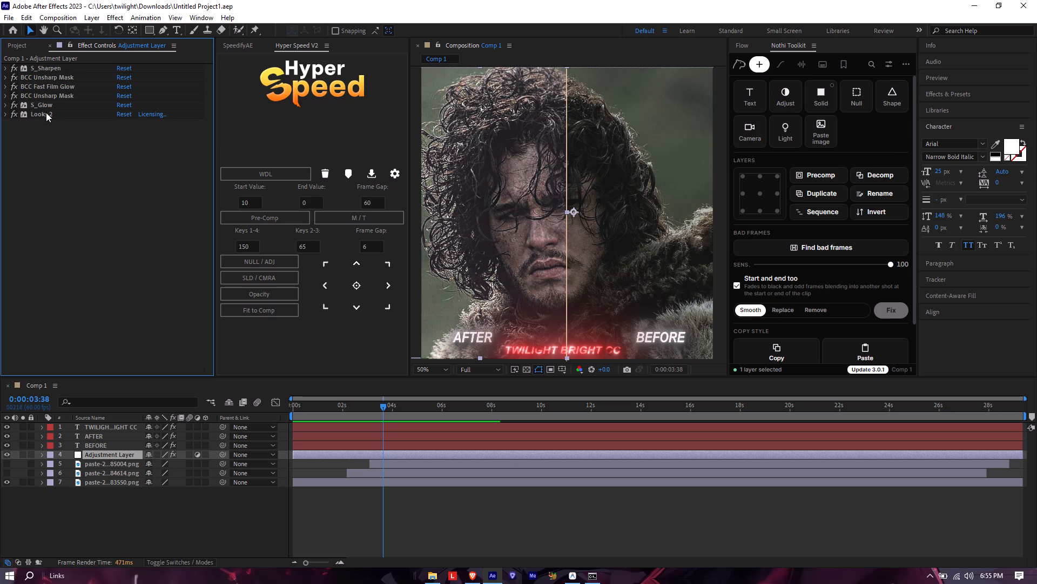
Save all the Adjustment Layer's effects, S_Sharpen through Looks 2, as an animation preset named TWILIGHT BRIGHT CC in Downloads.
{"action": "left_click", "coordinate": [46, 112]}
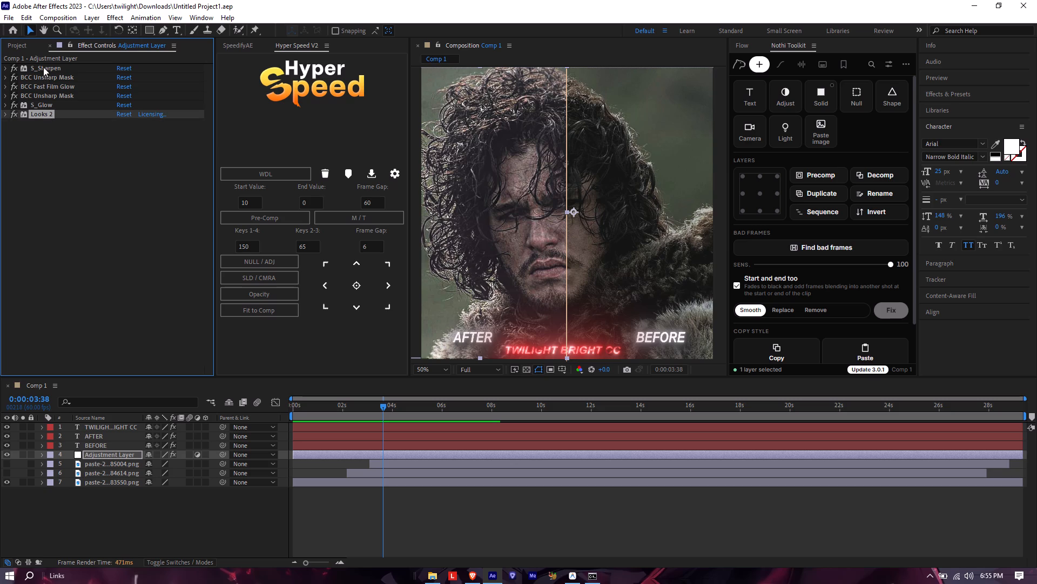
{"action": "left_click", "coordinate": [43, 67], "text": "shift"}
{"action": "scroll", "coordinate": [49, 72], "scroll_direction": "up", "scroll_amount": 3}
{"action": "left_click", "coordinate": [142, 14]}
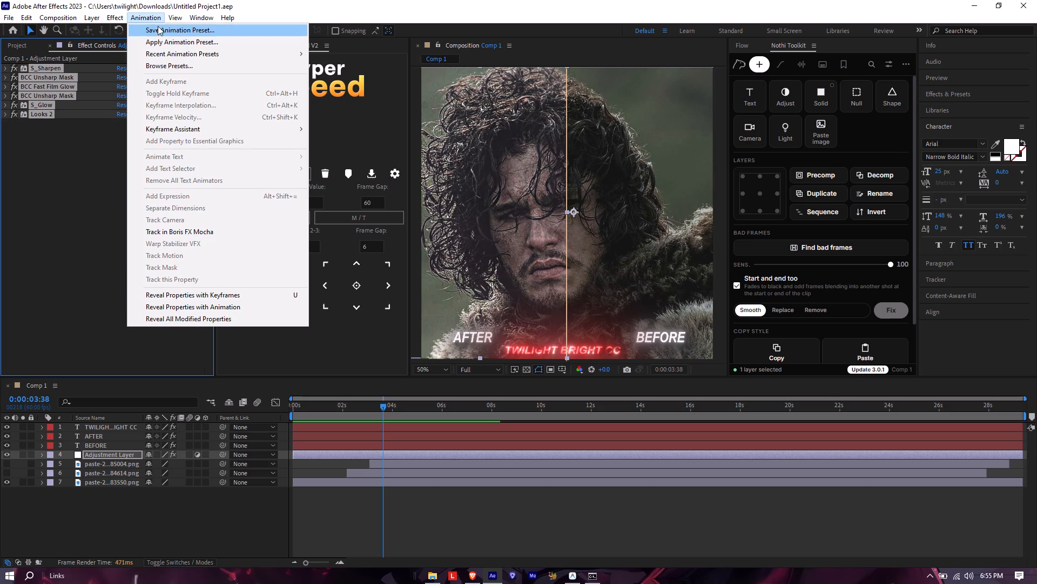
{"action": "left_click", "coordinate": [165, 27]}
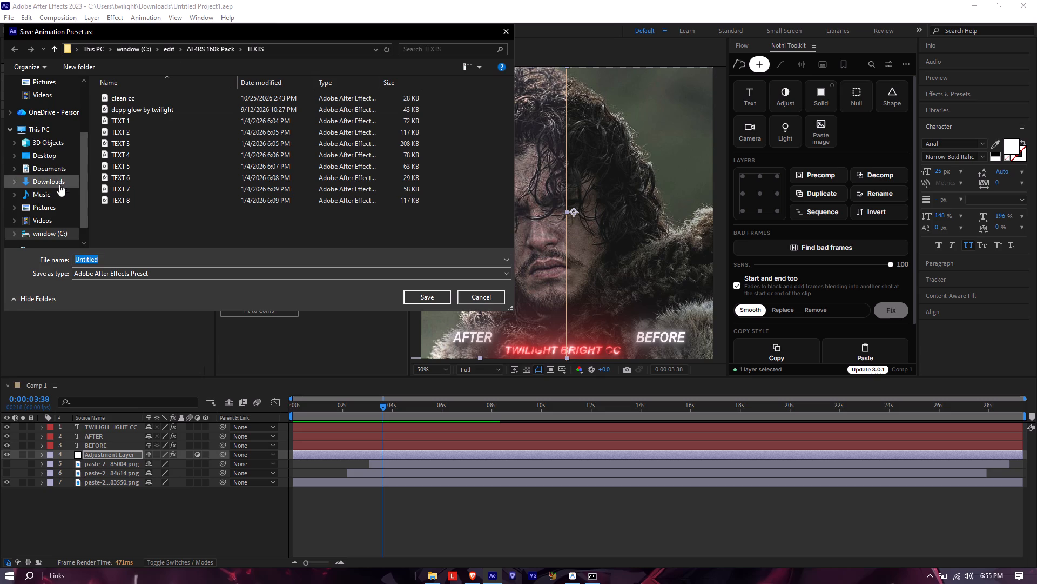
{"action": "left_click", "coordinate": [59, 181]}
{"action": "left_click", "coordinate": [139, 266]}
{"action": "left_click", "coordinate": [133, 262]}
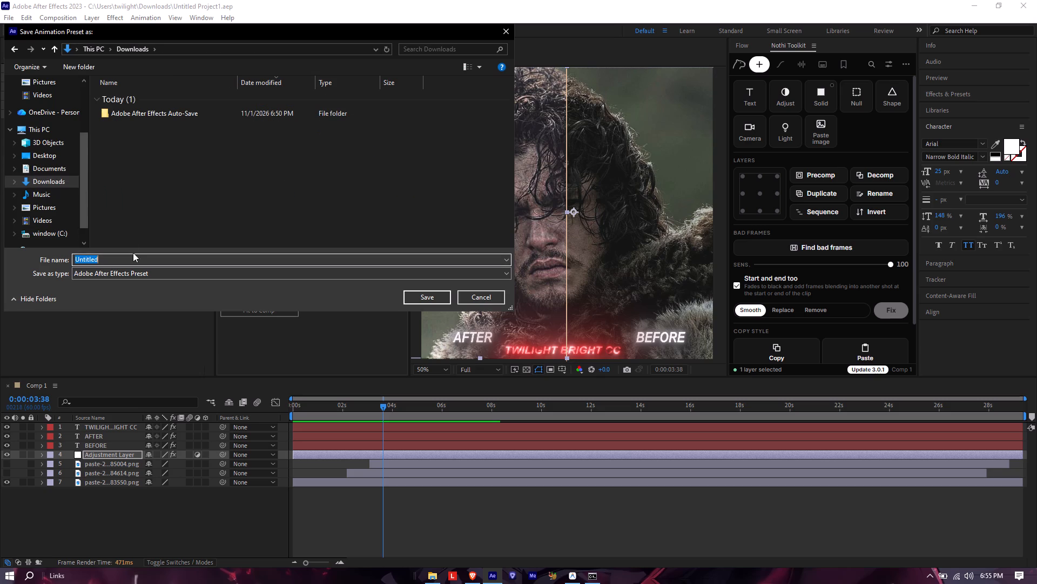
{"action": "type", "text": "TW"}
{"action": "type", "text": "ILIGHT"}
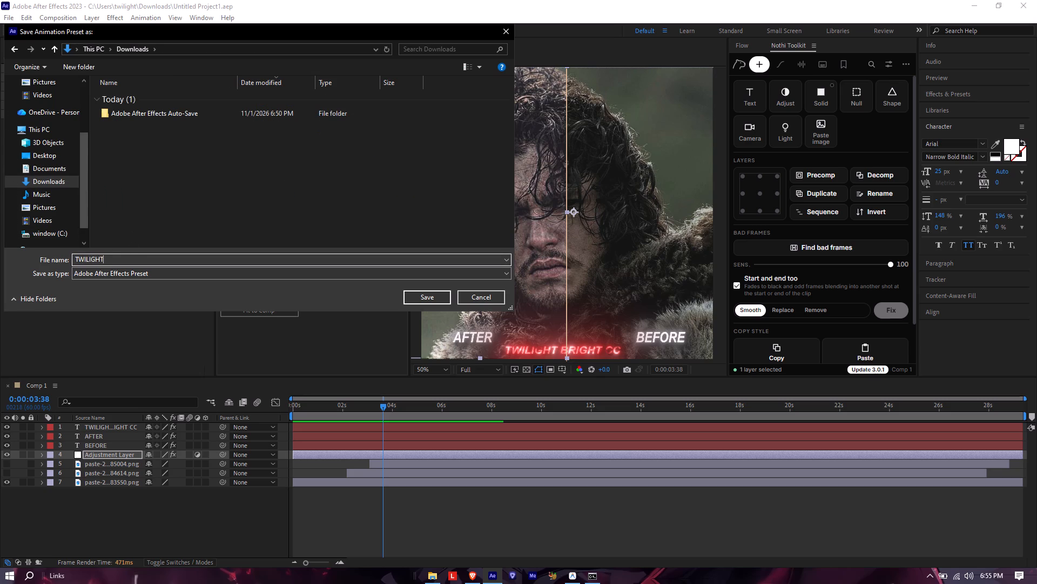
{"action": "key", "text": "space"}
{"action": "type", "text": "BRIGHT"}
{"action": "key", "text": "space"}
{"action": "type", "text": "CC"}
{"action": "left_click", "coordinate": [427, 296]}
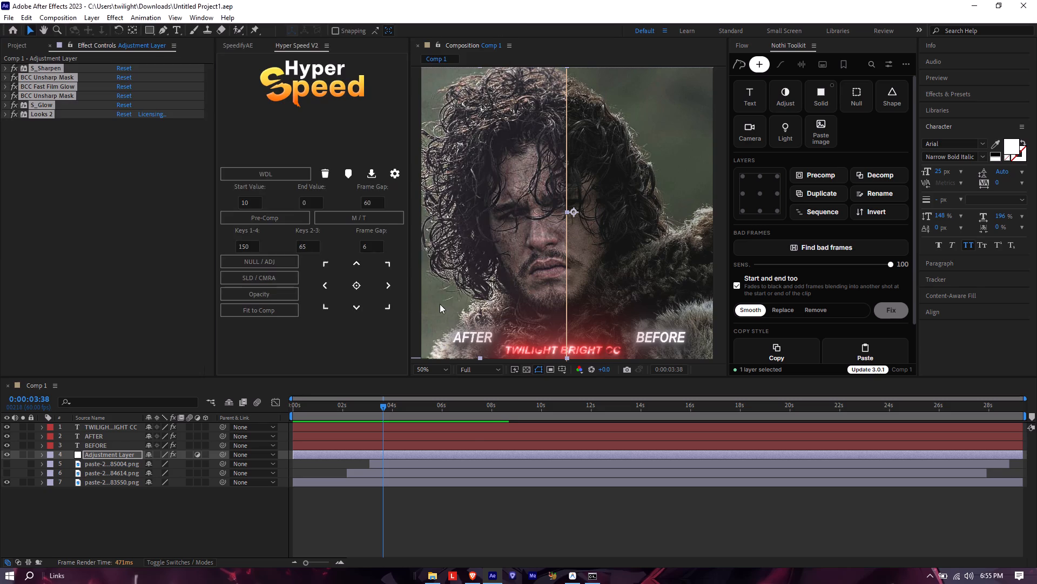
{"action": "left_click", "coordinate": [559, 329]}
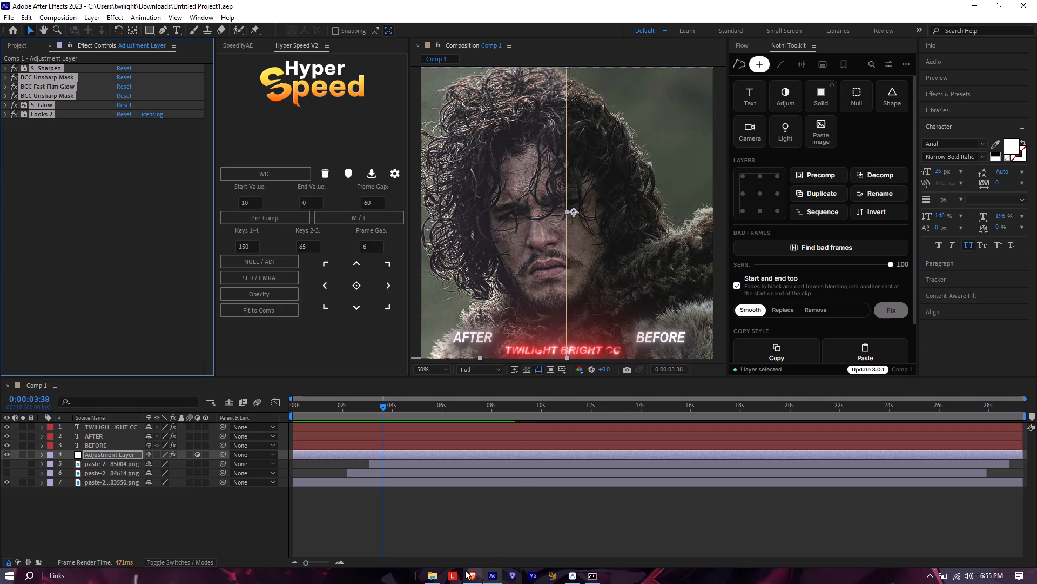
Switch to File Explorer and compress the TWILIGHT BRIGHT CC preset in Downloads into a RAR archive of the same name.
{"action": "left_click", "coordinate": [435, 575]}
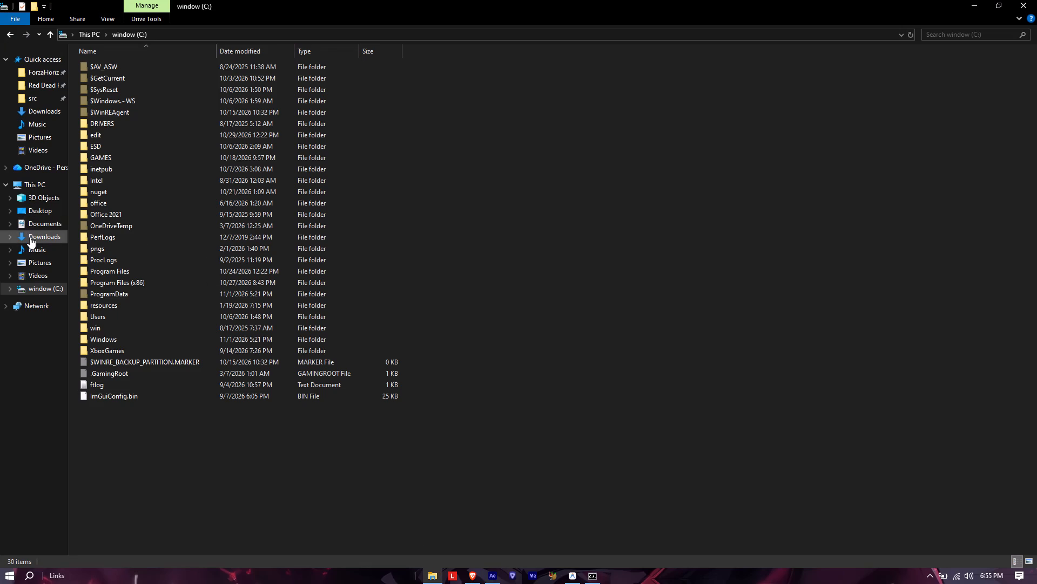
{"action": "left_click", "coordinate": [30, 237]}
{"action": "left_click", "coordinate": [104, 78]}
{"action": "right_click", "coordinate": [104, 78]}
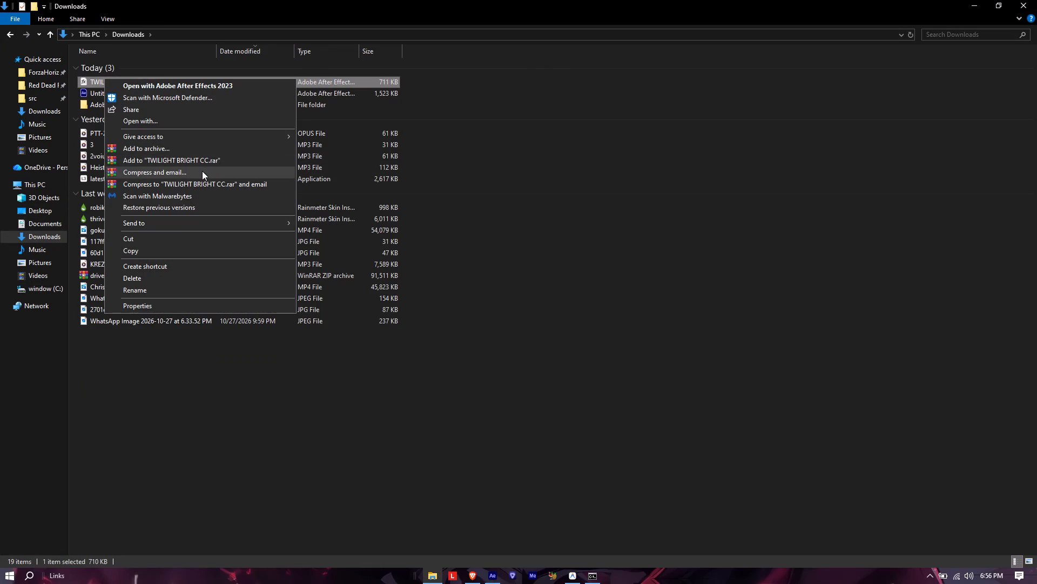
{"action": "left_click", "coordinate": [170, 148]}
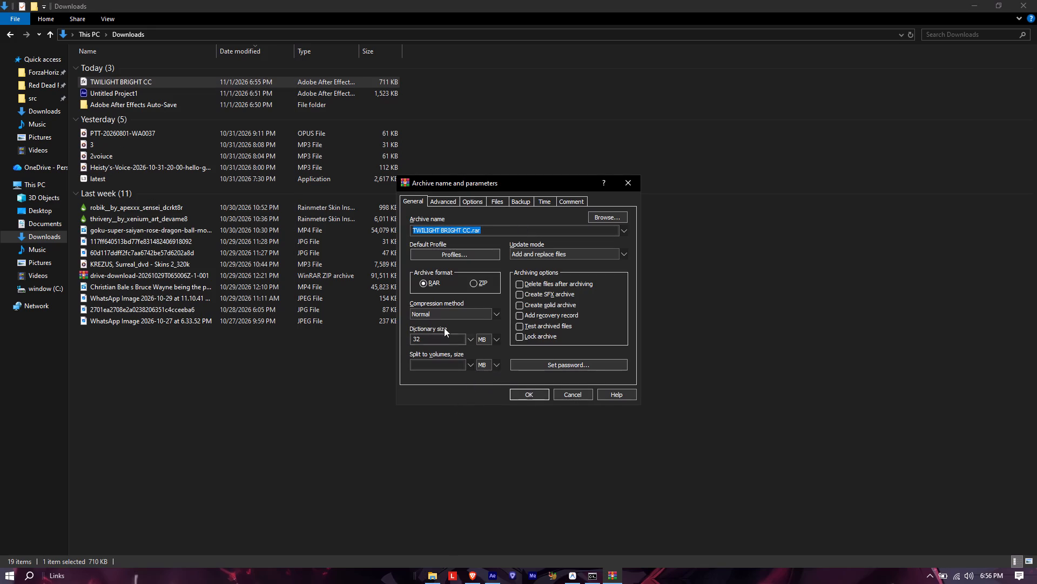
{"action": "left_click", "coordinate": [529, 391]}
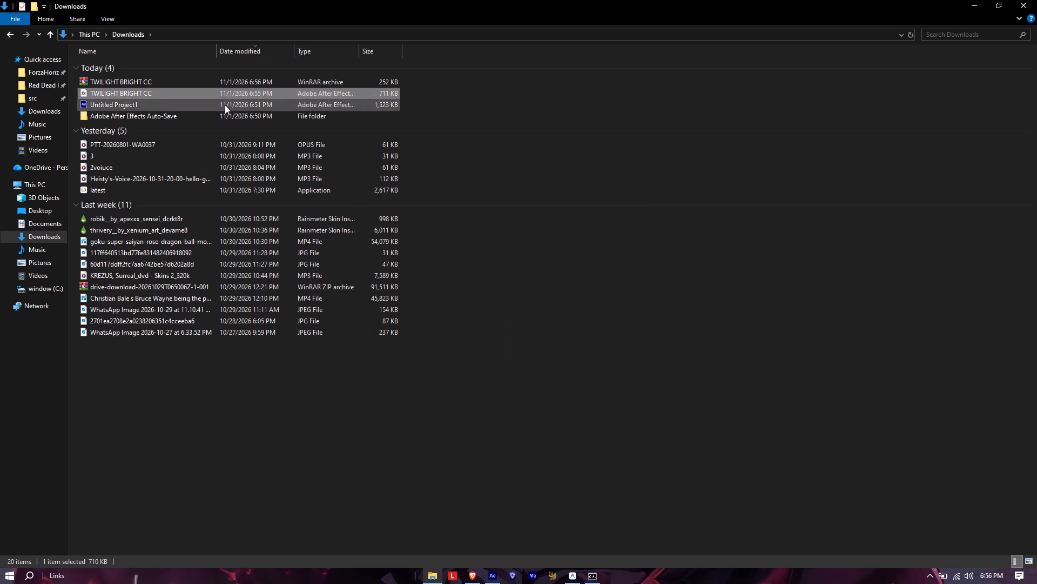
Open the TWILIGHT BRIGHT CC archive to examine its contents, and close it again.
{"action": "left_click", "coordinate": [208, 78]}
{"action": "double_click", "coordinate": [207, 78]}
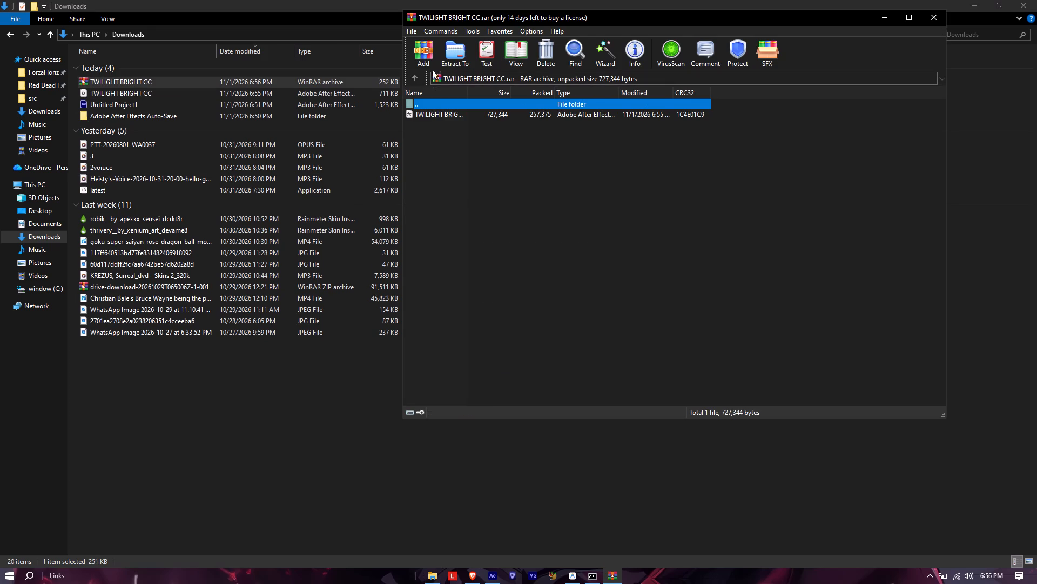
{"action": "left_click", "coordinate": [419, 77]}
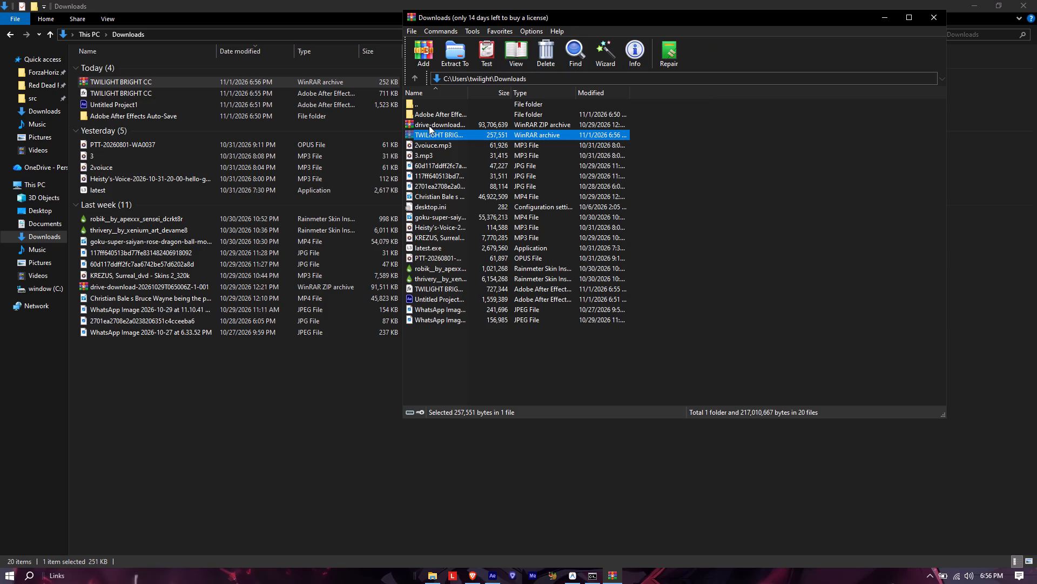
{"action": "double_click", "coordinate": [423, 133]}
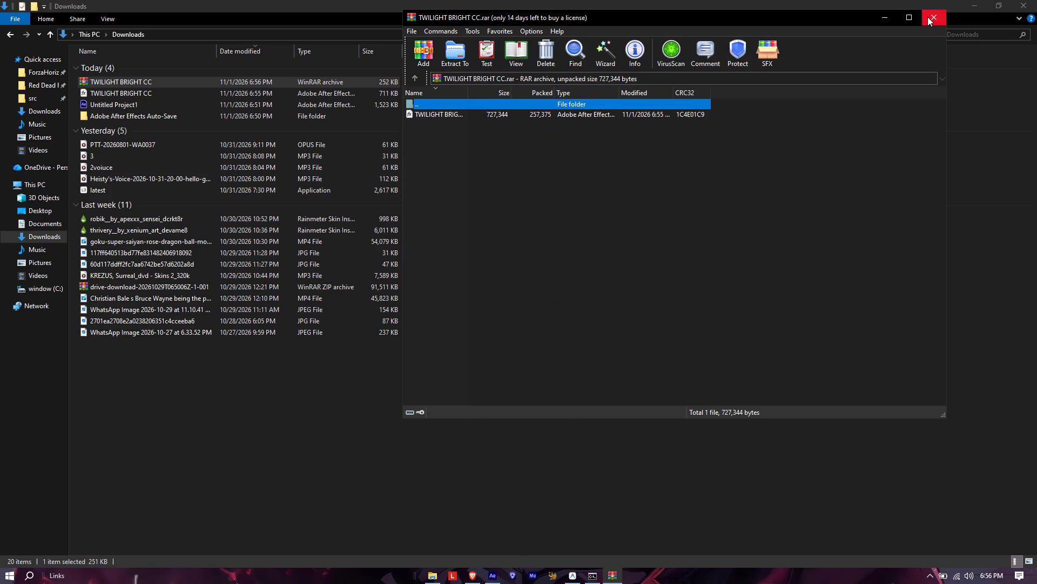
{"action": "left_click", "coordinate": [927, 17]}
Switch to Google Drive in the browser and upload TWILIGHT BRIGHT CC.rar from Downloads.
{"action": "left_click", "coordinate": [472, 575]}
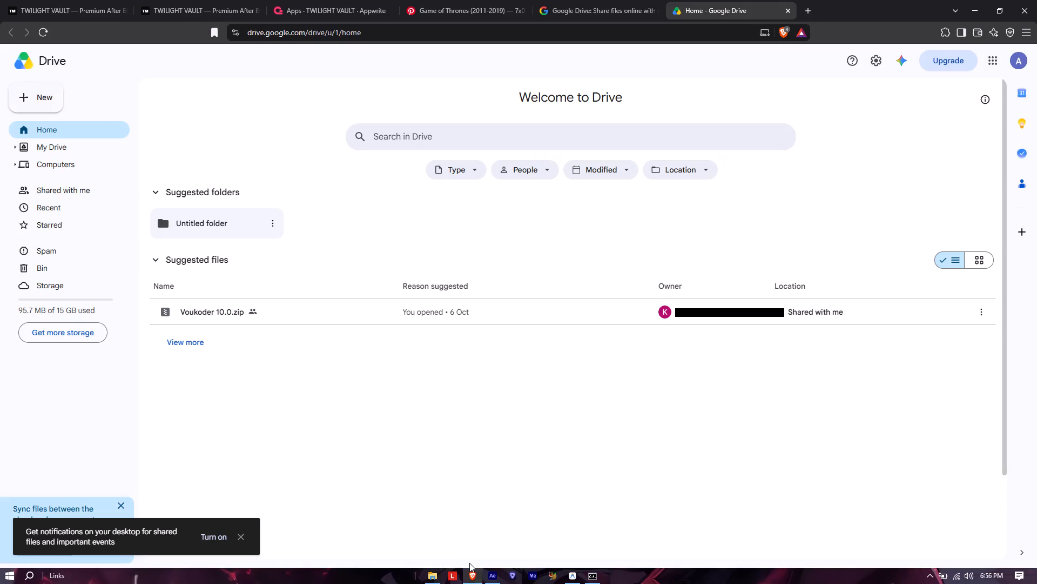
{"action": "left_click", "coordinate": [35, 95]}
{"action": "left_click", "coordinate": [96, 125]}
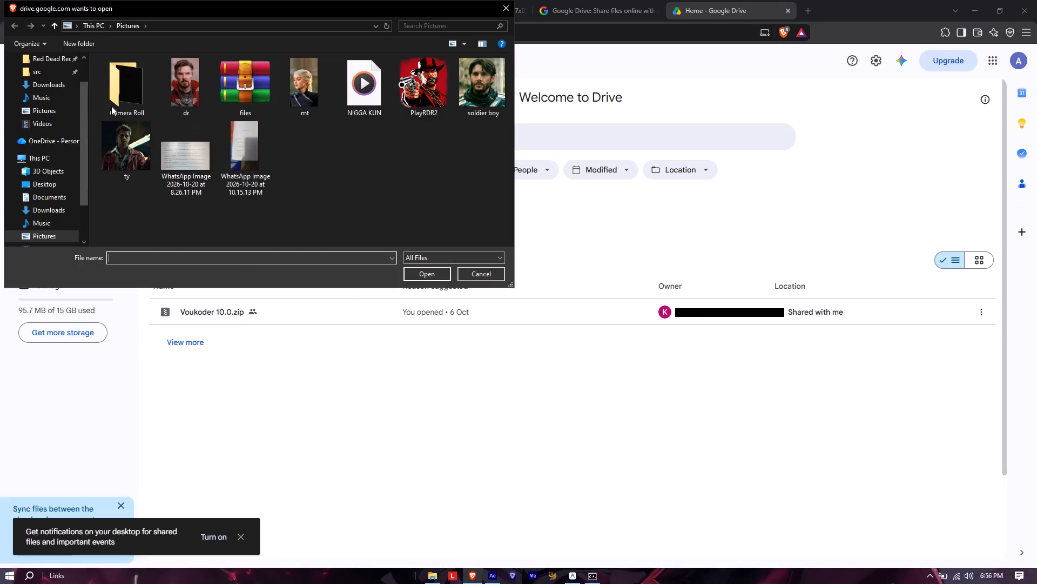
{"action": "left_click", "coordinate": [62, 209]}
{"action": "left_click", "coordinate": [112, 88]}
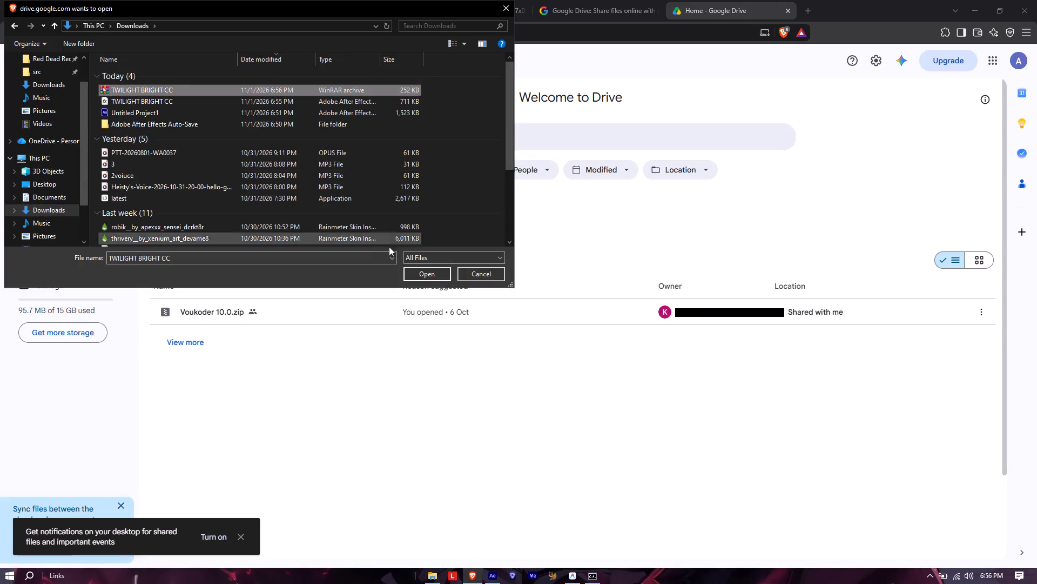
{"action": "left_click", "coordinate": [413, 274]}
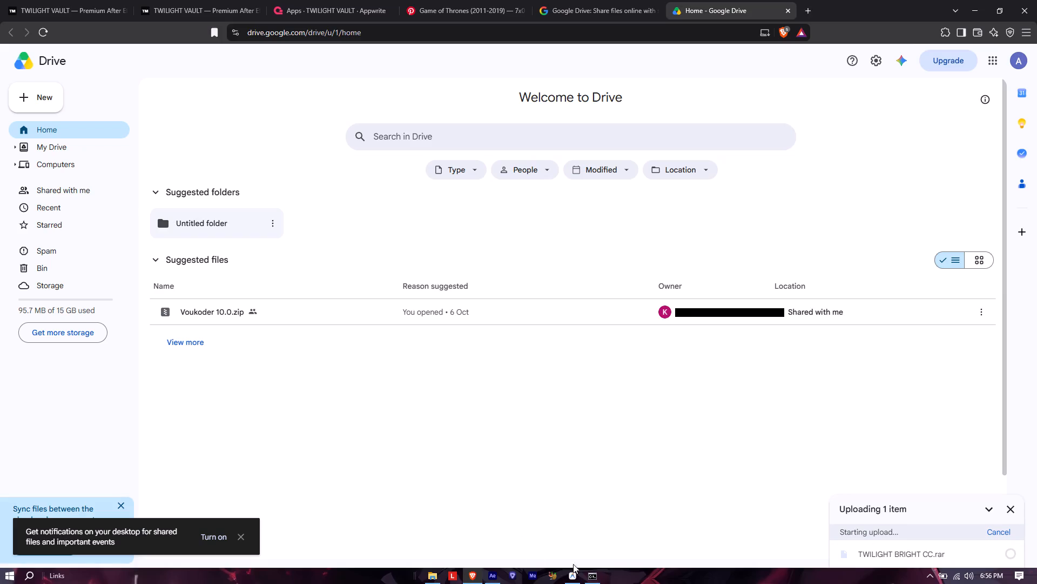
Switch to Antigravity to check the progress of the Twilight Mart AE Preset Store conversation.
{"action": "left_click", "coordinate": [568, 578]}
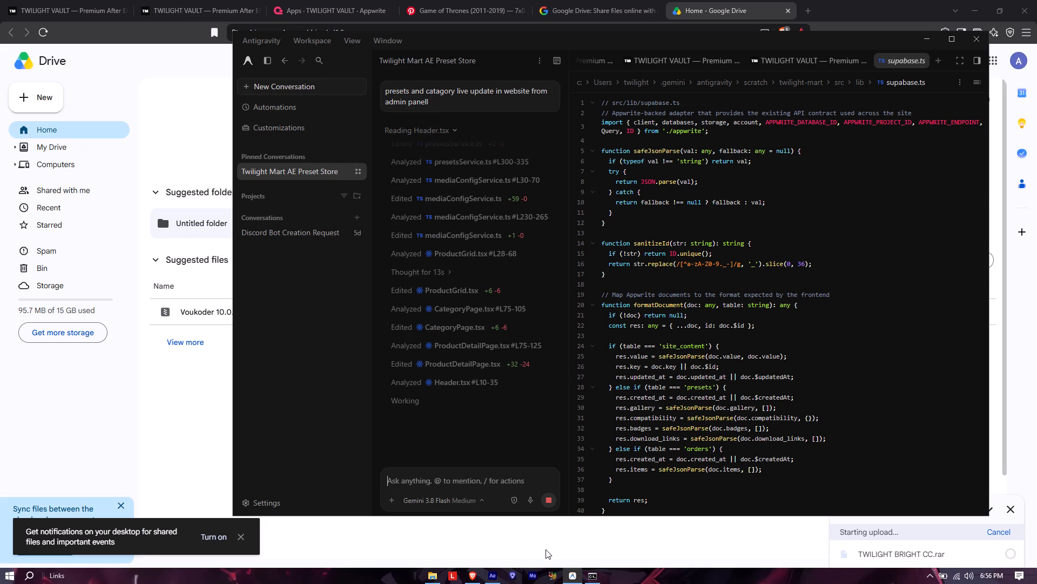
Switch to After Effects, deselect the Adjustment Layer and save the project.
{"action": "left_click", "coordinate": [494, 574]}
{"action": "key", "text": "ctrl+s"}
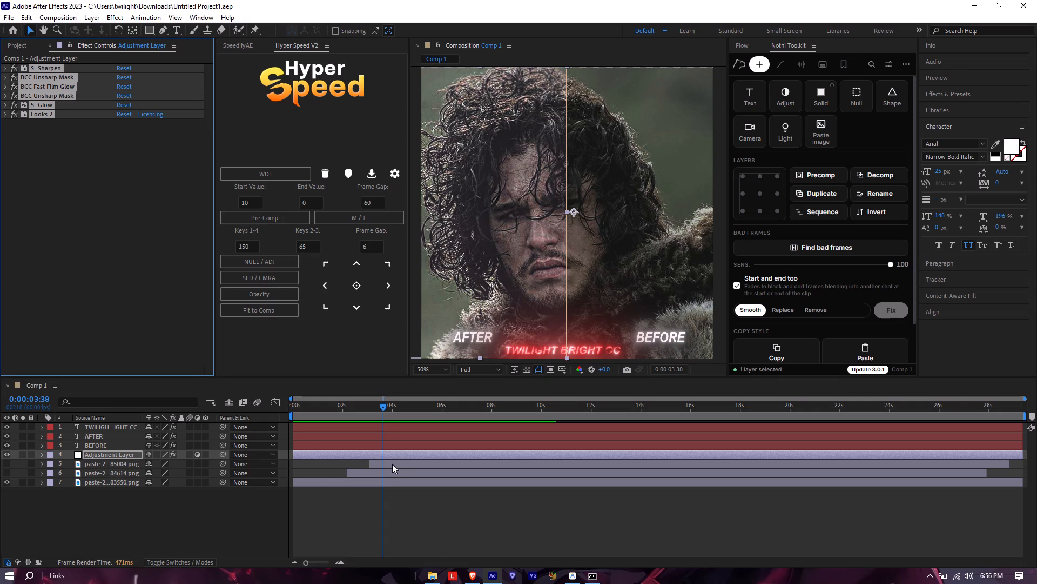
{"action": "left_click", "coordinate": [405, 508]}
{"action": "key", "text": "ctrl+s"}
{"action": "key", "text": "ctrl+s"}
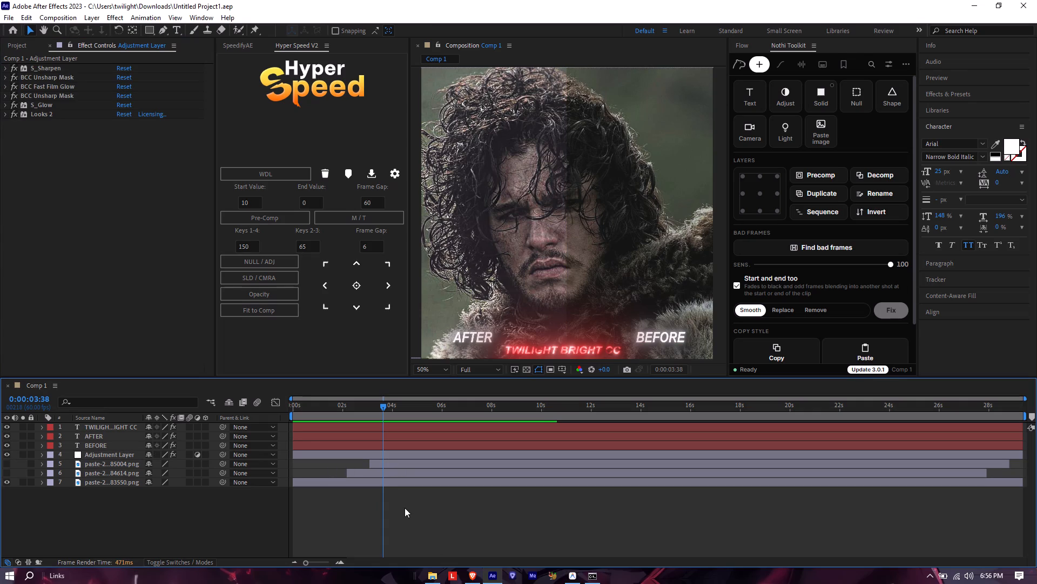
{"action": "key", "text": "ctrl+s"}
{"action": "key", "text": "ctrl+s"}
Return to Google Drive, locate the uploaded TWILIGHT BRIGHT CC.rar in My Drive and look through its available file actions.
{"action": "left_click", "coordinate": [471, 574]}
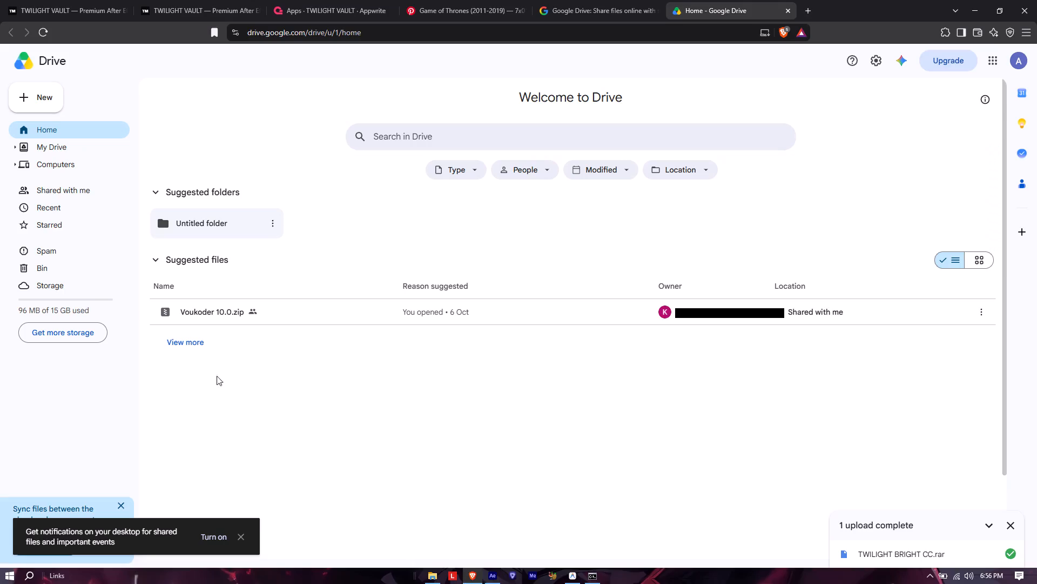
{"action": "left_click", "coordinate": [1015, 556]}
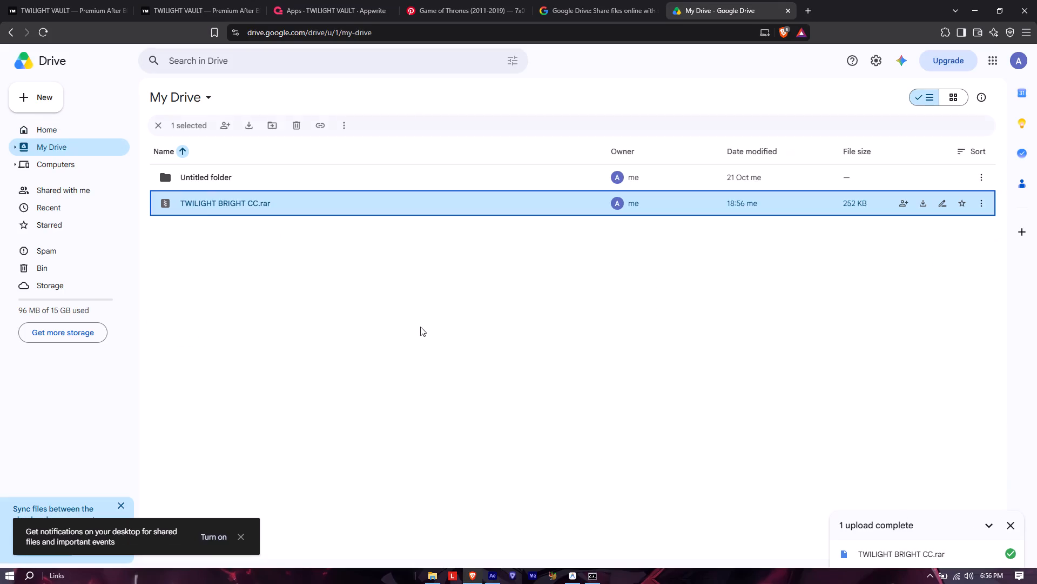
{"action": "left_click", "coordinate": [353, 255]}
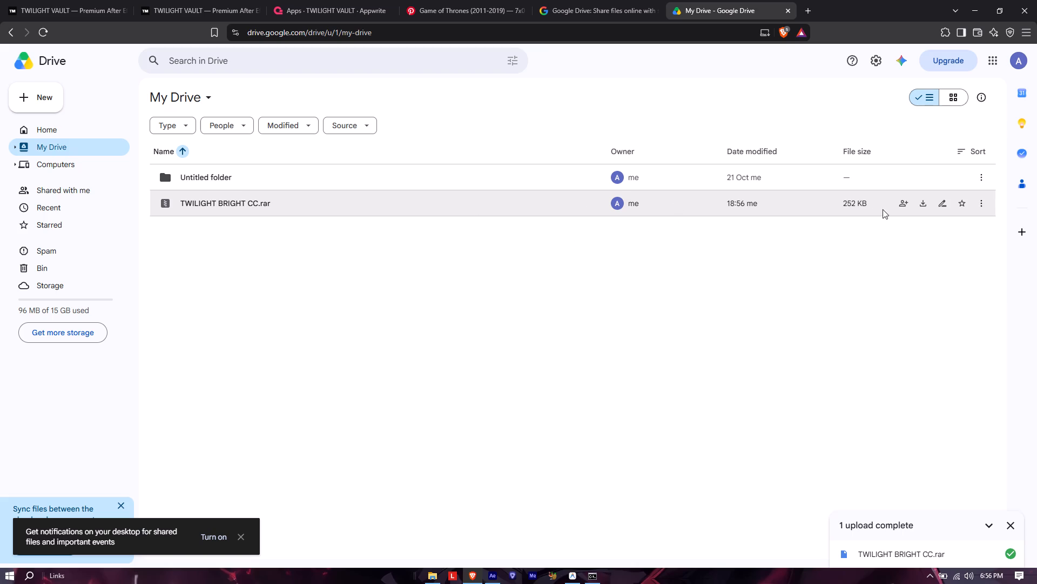
{"action": "left_click", "coordinate": [977, 204]}
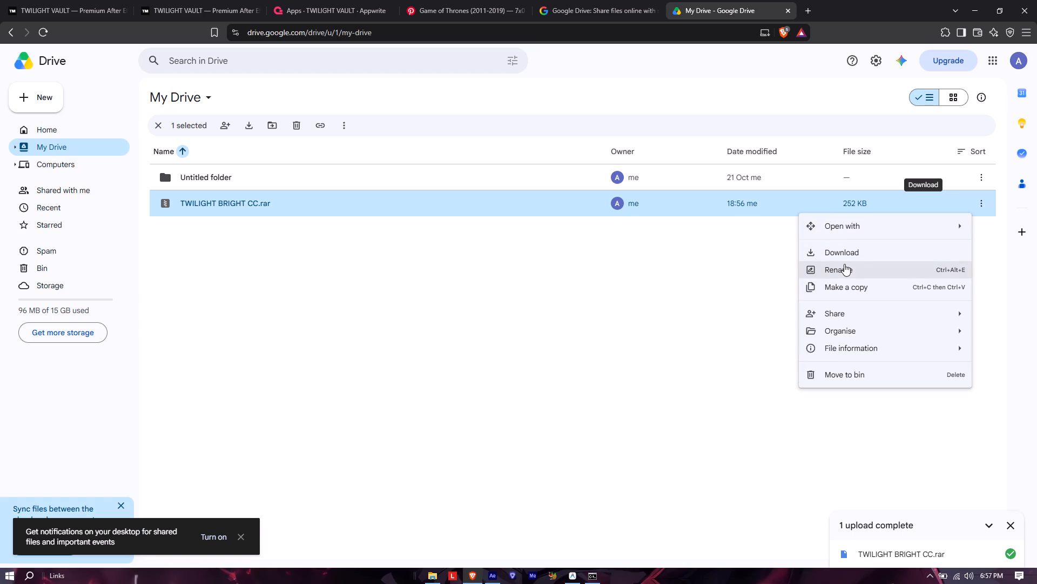
{"action": "left_click", "coordinate": [593, 312]}
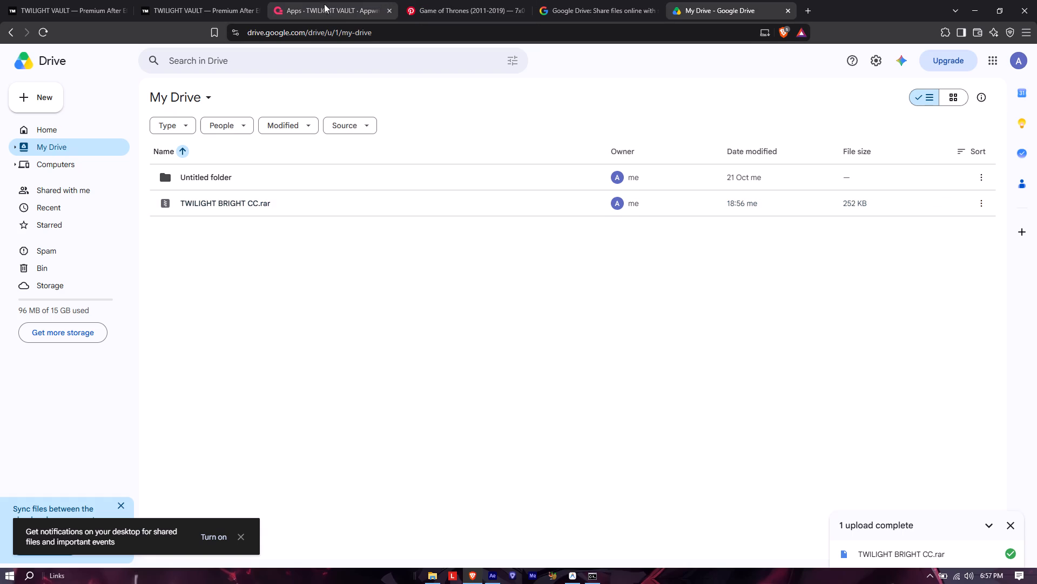
Switch to the Twilight Admin page for editing the Twilight CC Pack preset.
{"action": "left_click", "coordinate": [194, 10]}
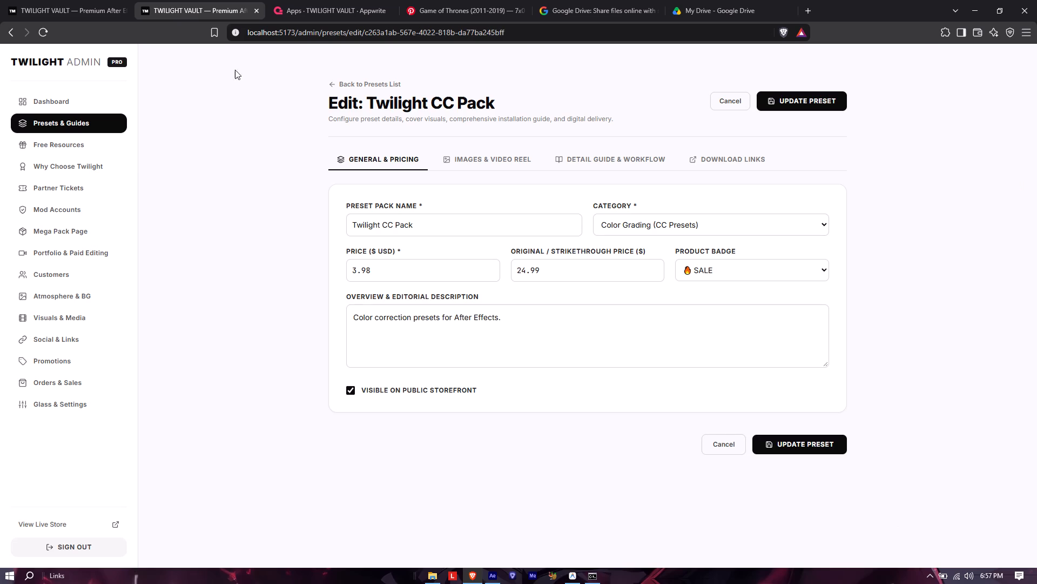
Return to Google Drive and open the sharing settings for TWILIGHT BRIGHT CC.rar.
{"action": "left_click", "coordinate": [715, 0]}
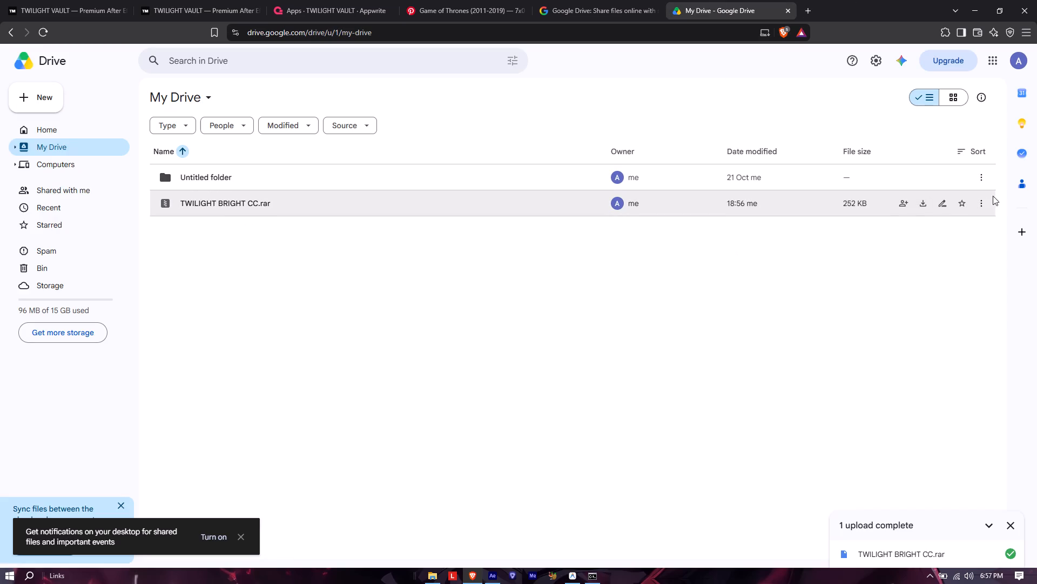
{"action": "left_click", "coordinate": [973, 197]}
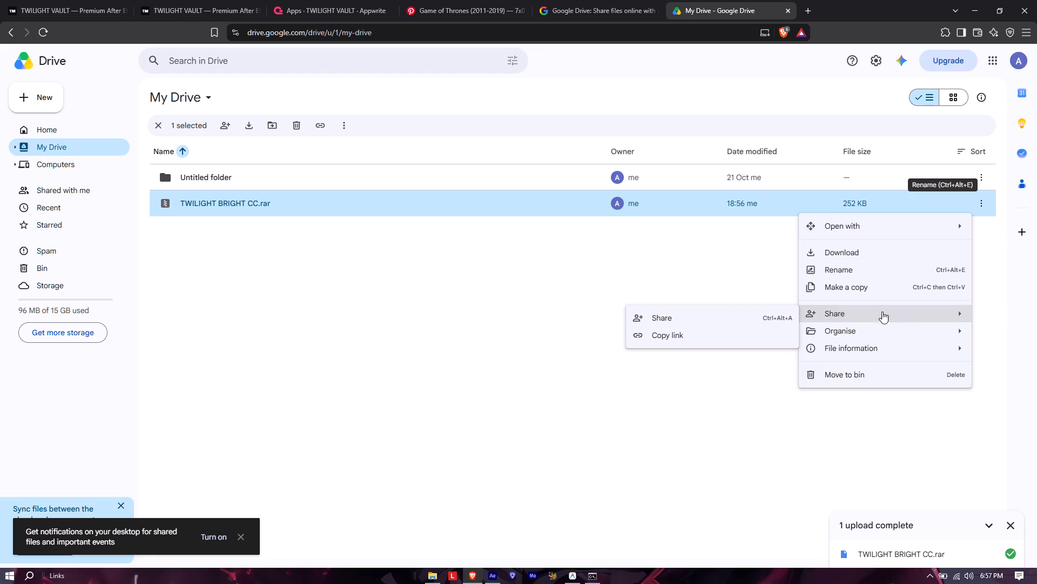
{"action": "left_click", "coordinate": [677, 314]}
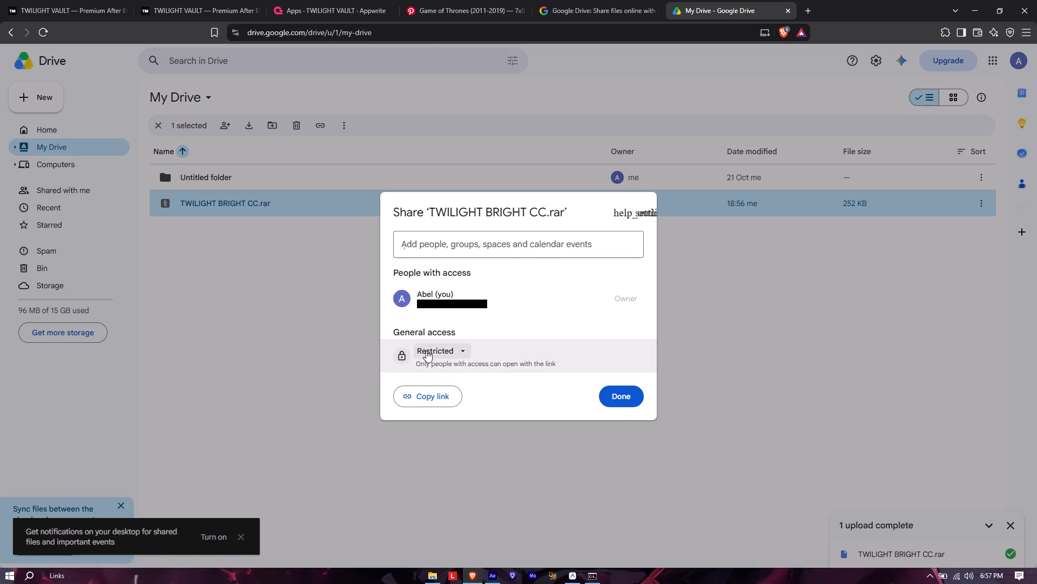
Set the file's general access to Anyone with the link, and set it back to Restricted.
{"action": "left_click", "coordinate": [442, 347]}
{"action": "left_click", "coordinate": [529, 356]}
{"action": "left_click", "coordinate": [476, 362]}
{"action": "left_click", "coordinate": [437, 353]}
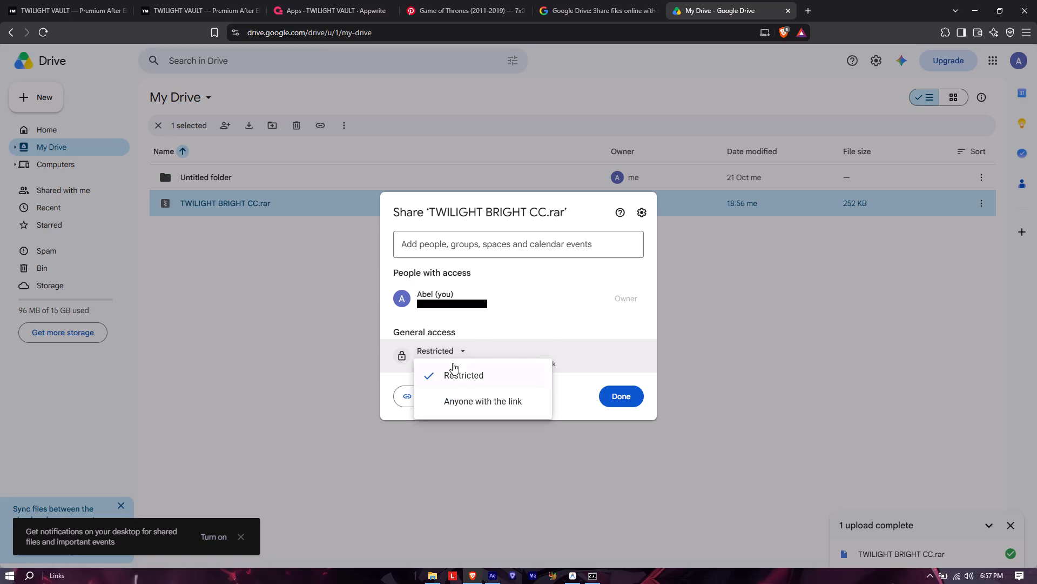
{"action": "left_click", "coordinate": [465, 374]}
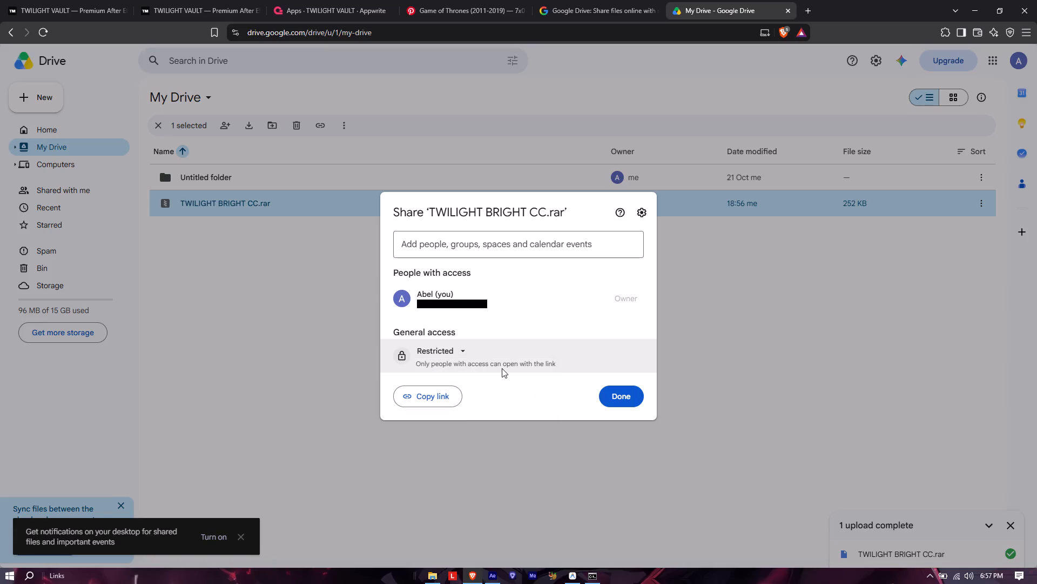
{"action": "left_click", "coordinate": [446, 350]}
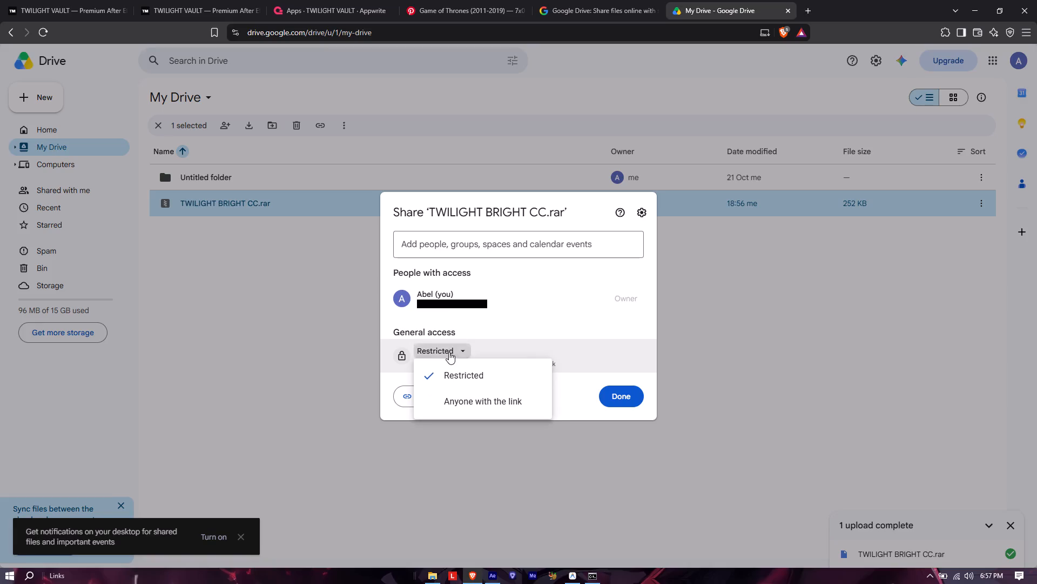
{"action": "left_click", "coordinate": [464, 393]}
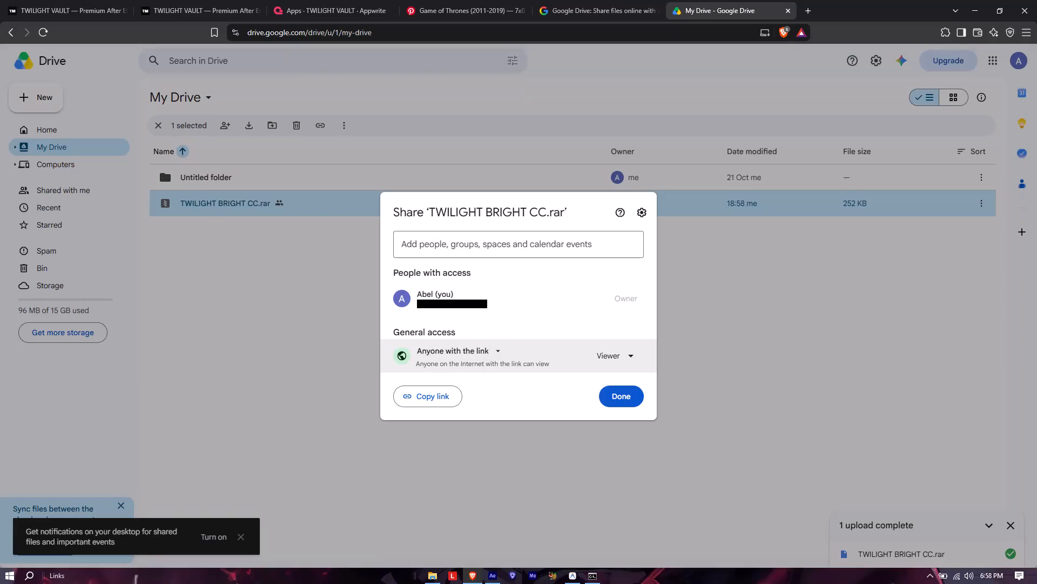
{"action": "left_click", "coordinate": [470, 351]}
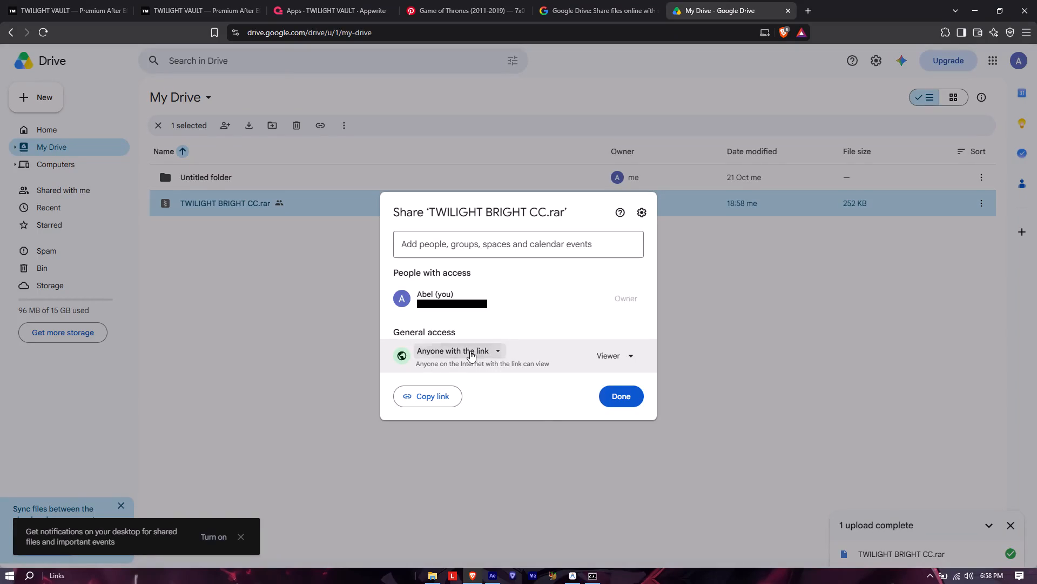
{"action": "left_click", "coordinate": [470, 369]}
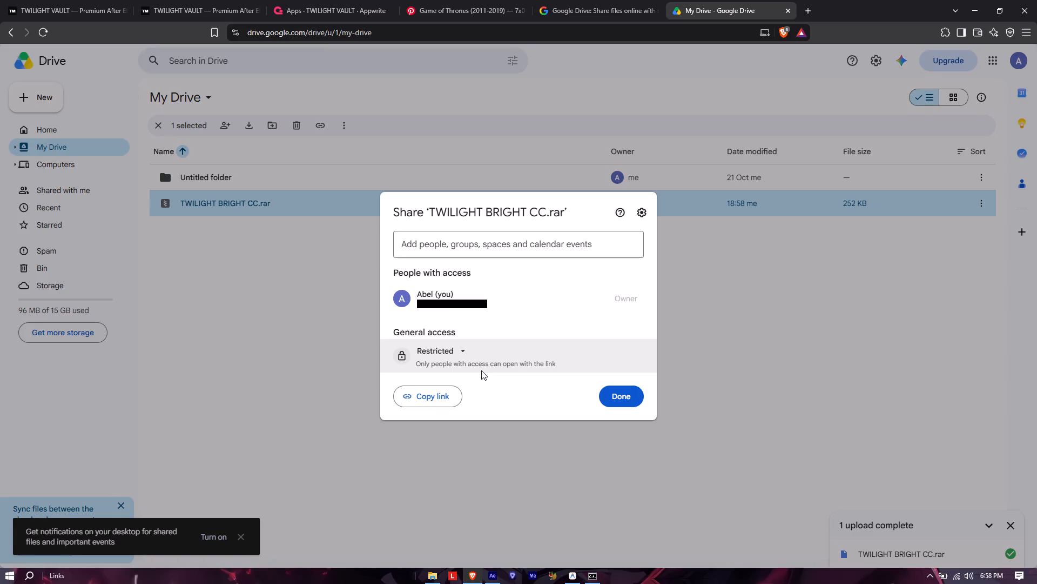
Copy the share link of TWILIGHT BRIGHT CC.rar.
{"action": "left_click", "coordinate": [436, 394]}
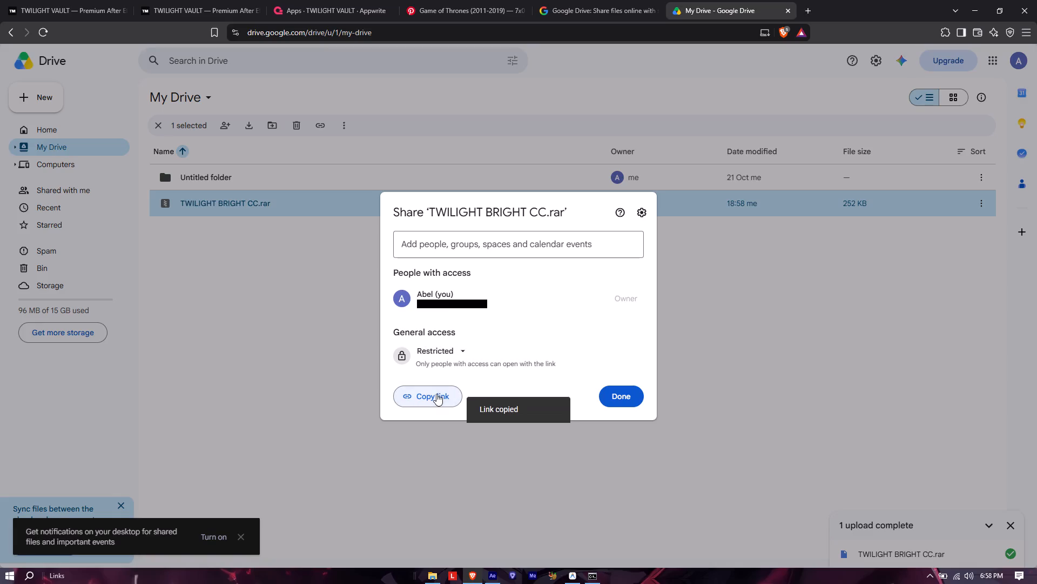
{"action": "left_click", "coordinate": [494, 390]}
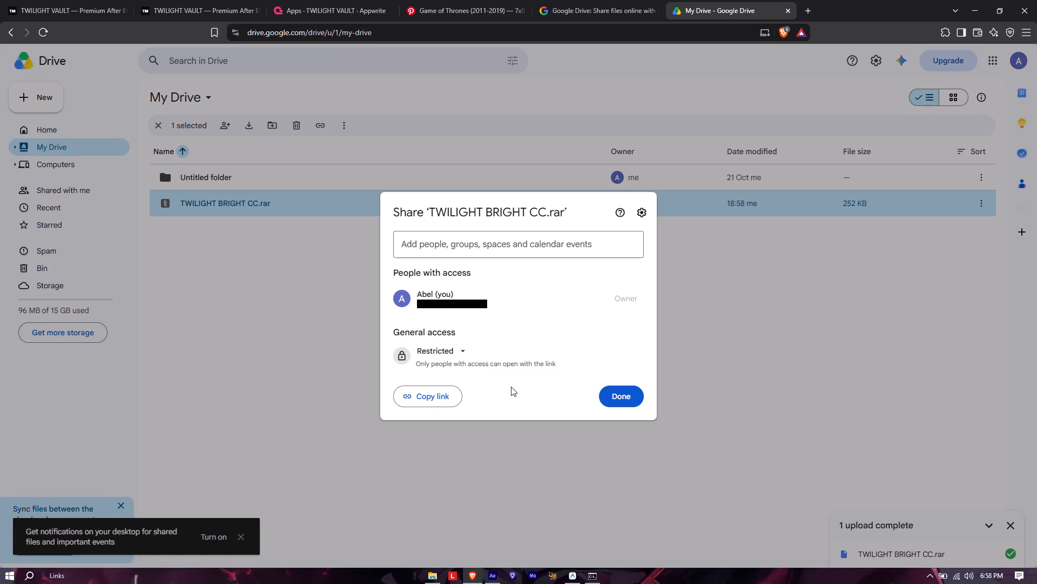
Switch to Antigravity to check the progress of the Twilight Mart AE Preset Store conversation.
{"action": "left_click", "coordinate": [575, 577]}
{"action": "left_click", "coordinate": [476, 373]}
{"action": "left_click", "coordinate": [470, 382]}
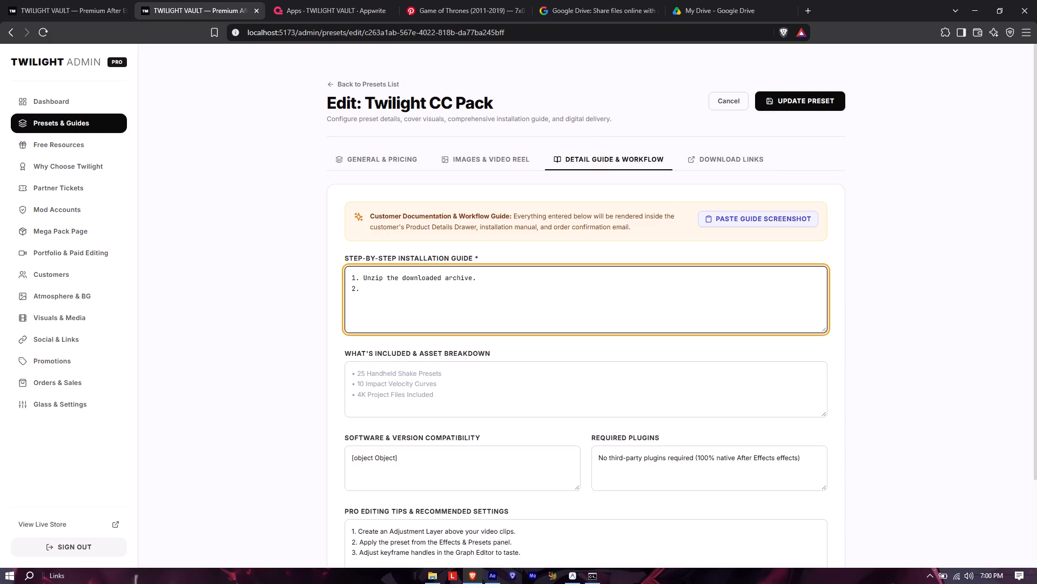
Begin point 2 of the installation guide with "open after effects and".
{"action": "type", "text": "open"}
{"action": "key", "text": "space"}
{"action": "type", "text": "aftw="}
{"action": "key", "text": "BackSpace"}
{"action": "key", "text": "BackSpace"}
{"action": "type", "text": "er"}
{"action": "key", "text": "space"}
{"action": "type", "text": "effet"}
{"action": "key", "text": "BackSpace"}
{"action": "type", "text": "crs"}
{"action": "key", "text": "BackSpace"}
{"action": "key", "text": "BackSpace"}
{"action": "type", "text": "ts and"}
{"action": "key", "text": "space"}
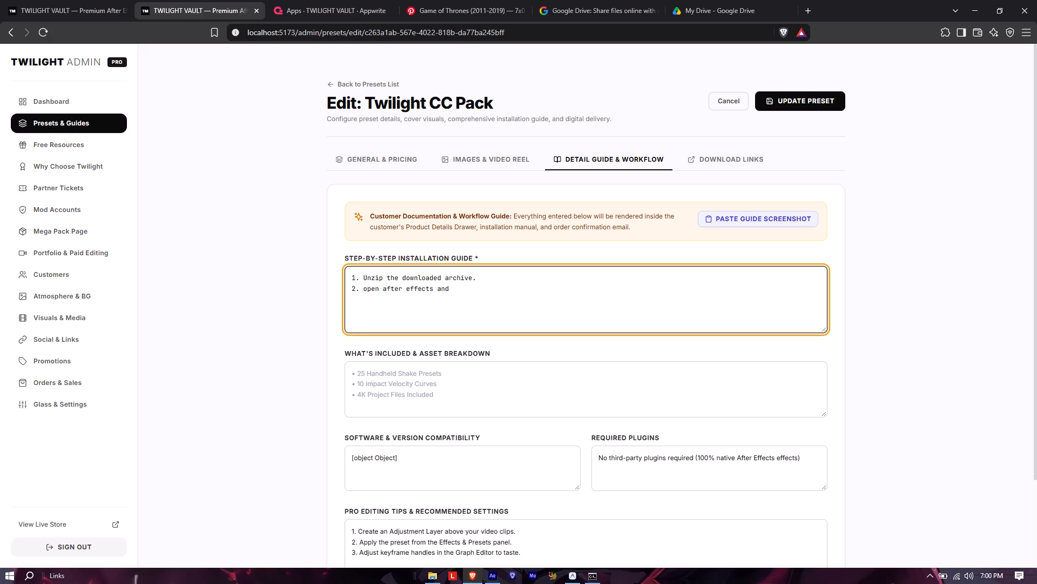
Switch to After Effects and look through its menu commands for reference on the installation procedure.
{"action": "left_click", "coordinate": [493, 581]}
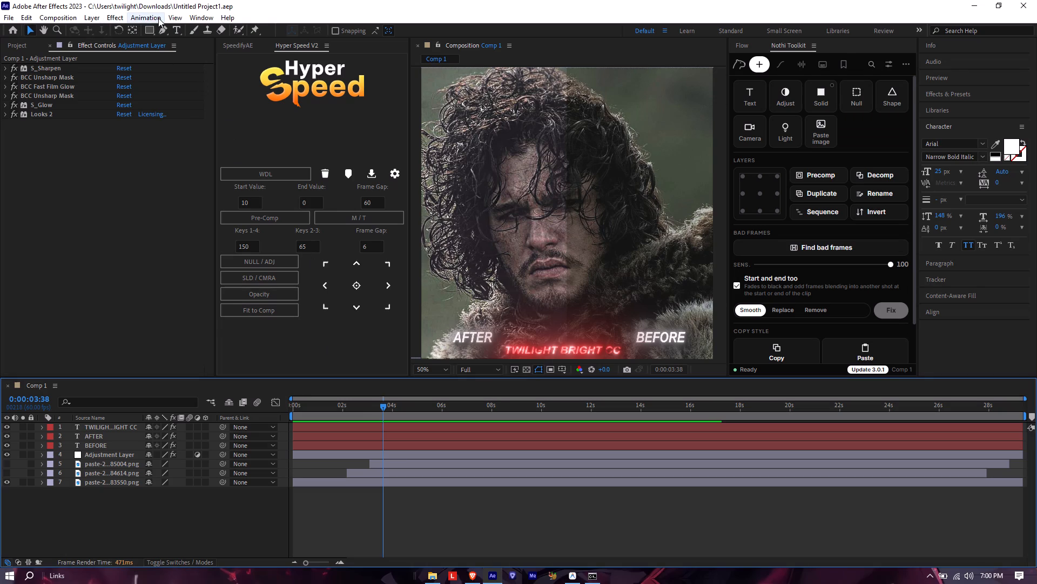
{"action": "left_click", "coordinate": [158, 18]}
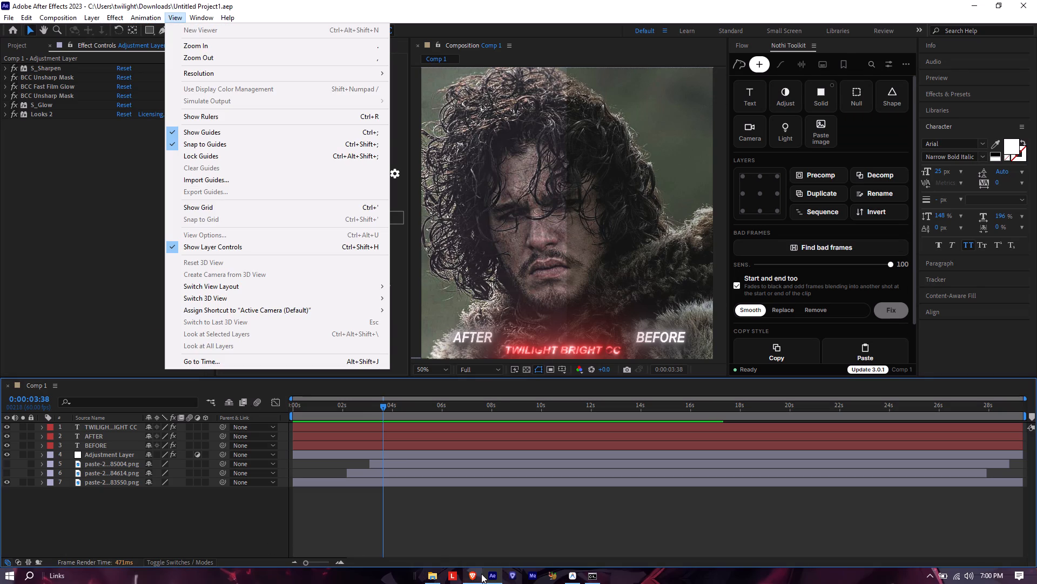
Return to the preset edit page and complete point 2 of the guide with "open your project file".
{"action": "left_click", "coordinate": [476, 575]}
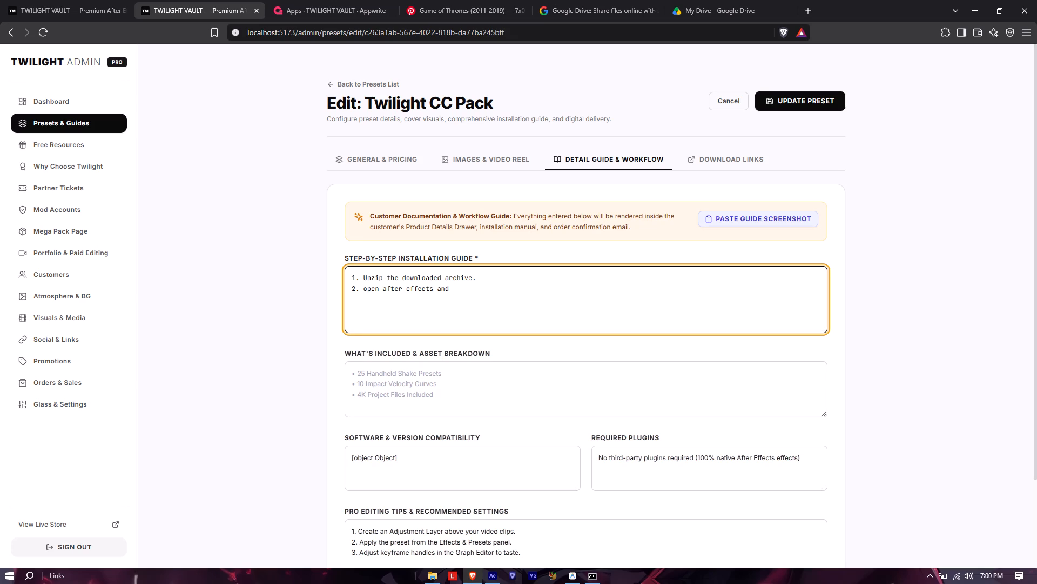
{"action": "type", "text": "op"}
{"action": "type", "text": "en"}
{"action": "key", "text": "space"}
{"action": "type", "text": "your project file"}
Add point 3 to the installation guide, beginning "create an adjustment layer and click on apply".
{"action": "key", "text": "Return"}
{"action": "key", "text": "3"}
{"action": "type", "text": "."}
{"action": "key", "text": "space"}
{"action": "type", "text": "cre"}
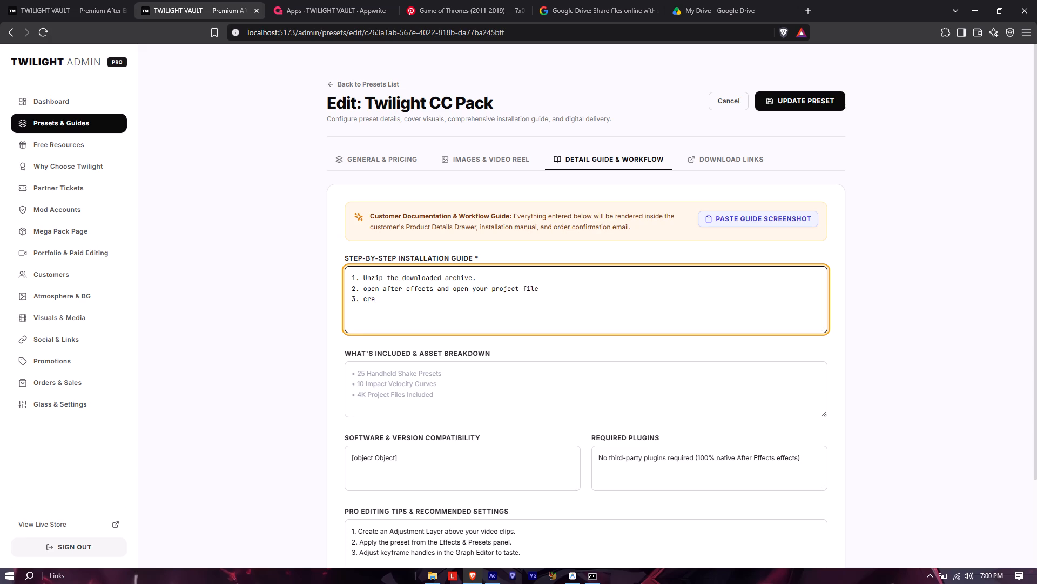
{"action": "type", "text": "ate an adjustment"}
{"action": "key", "text": "space"}
{"action": "type", "text": "layer and"}
{"action": "key", "text": "space"}
{"action": "type", "text": "click on apply"}
{"action": "key", "text": "space"}
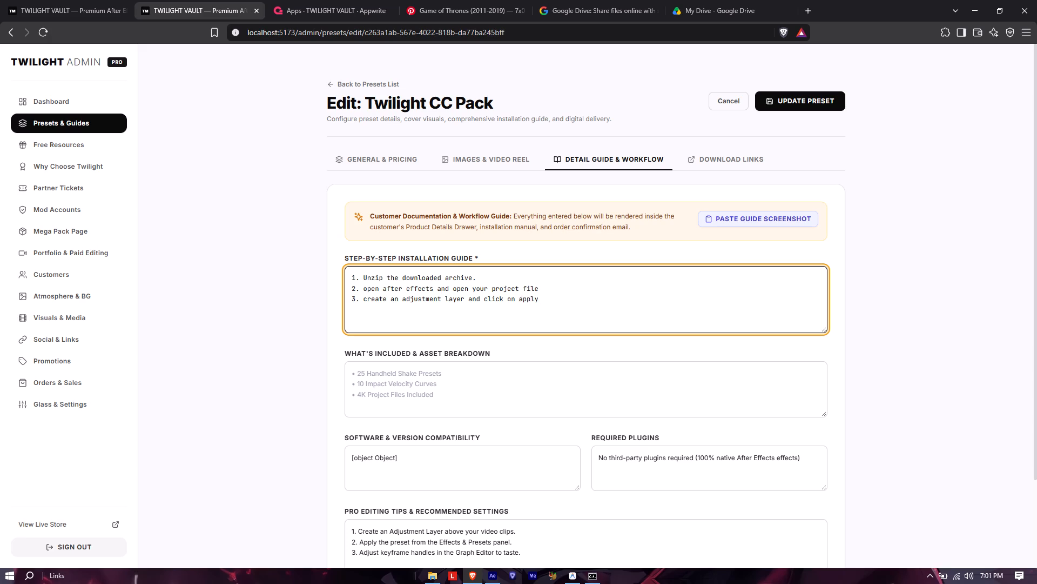
Check the preset command's wording in After Effects, and back on the preset edit page complete point 3 with "animation preset".
{"action": "left_click", "coordinate": [494, 575]}
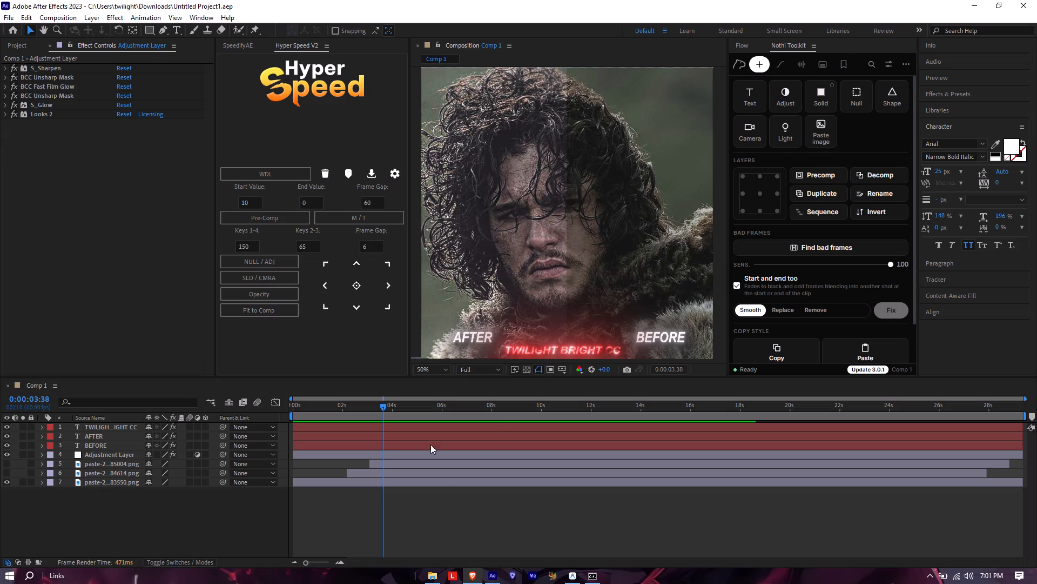
{"action": "left_click", "coordinate": [143, 12]}
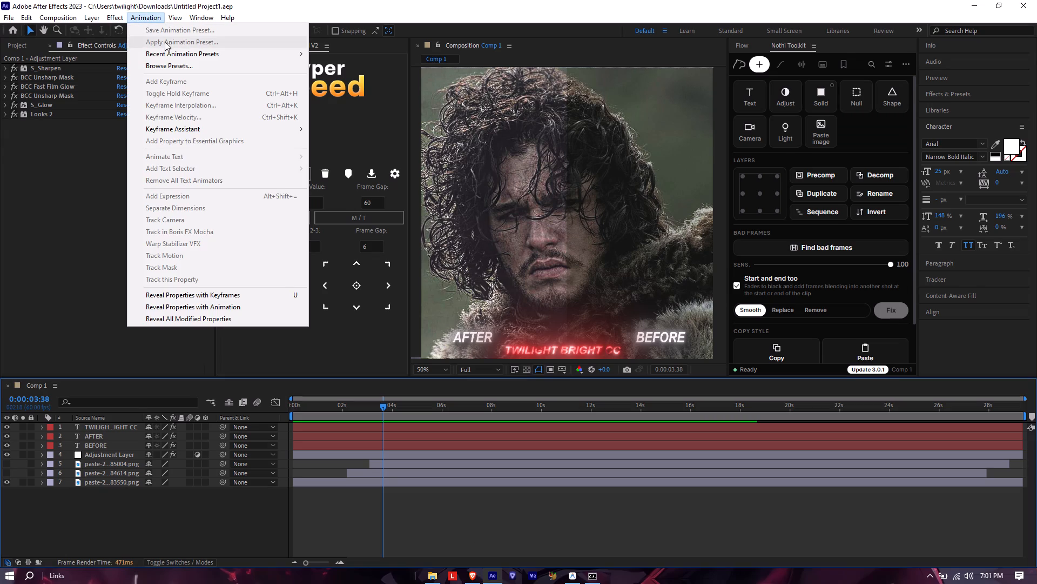
{"action": "left_click", "coordinate": [488, 521]}
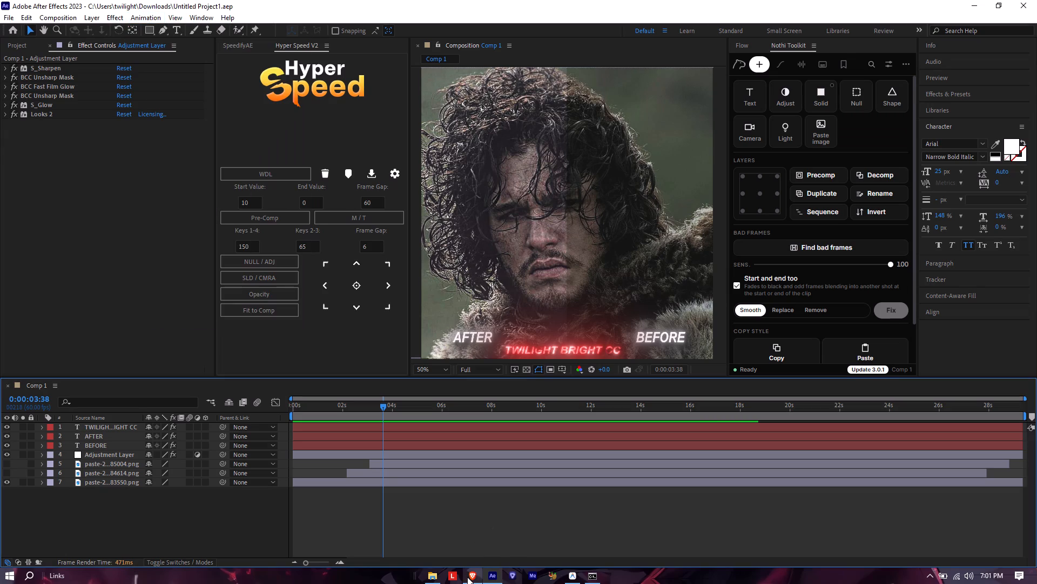
{"action": "left_click", "coordinate": [467, 577]}
{"action": "type", "text": "aniam"}
{"action": "key", "text": "BackSpace"}
{"action": "key", "text": "BackSpace"}
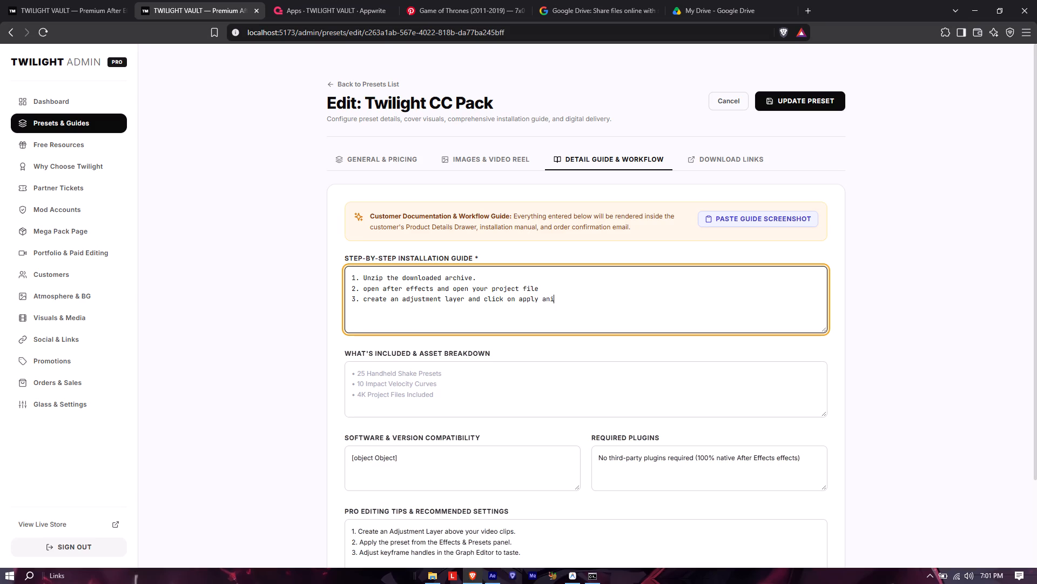
{"action": "type", "text": "may"}
{"action": "key", "text": "BackSpace"}
{"action": "type", "text": "tion"}
{"action": "key", "text": "space"}
{"action": "type", "text": "preset"}
Add point 4 to the installation guide: "select the twilight bright cc and boom its done.".
{"action": "key", "text": "Return"}
{"action": "type", "text": "4."}
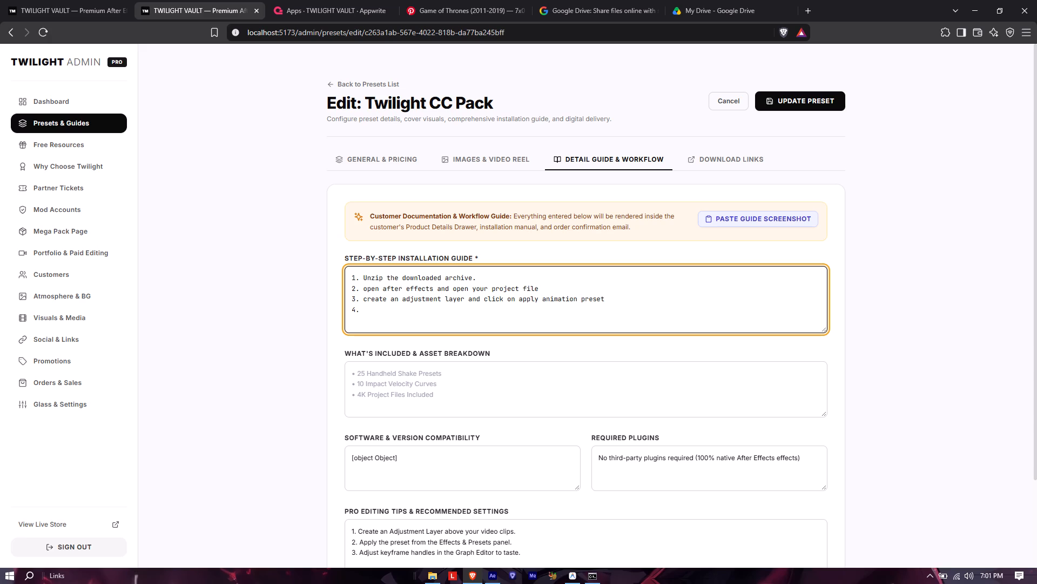
{"action": "type", "text": "select the"}
{"action": "key", "text": "space"}
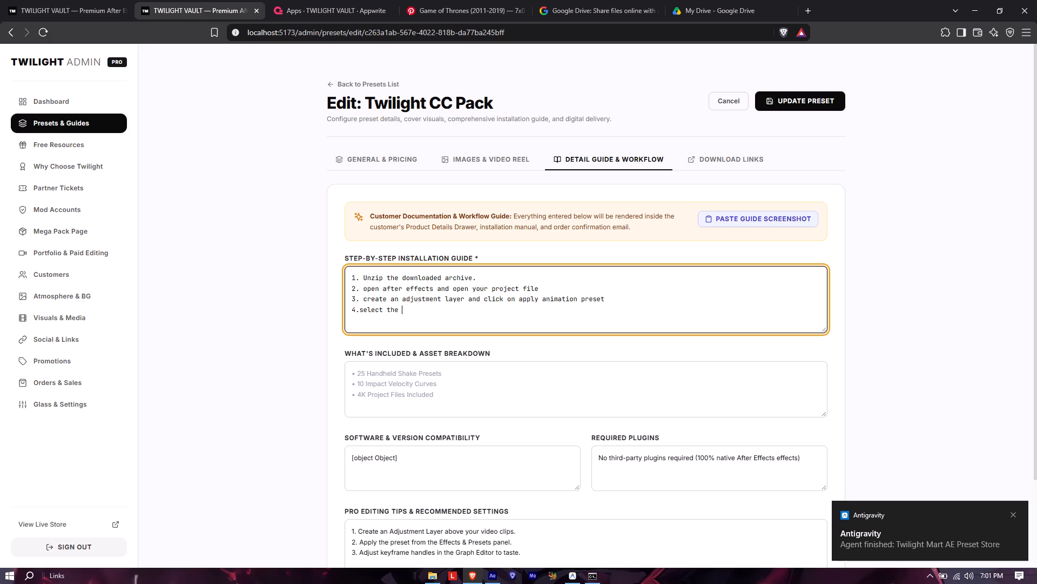
{"action": "type", "text": "twilight bright vv"}
{"action": "key", "text": "BackSpace"}
{"action": "key", "text": "BackSpace"}
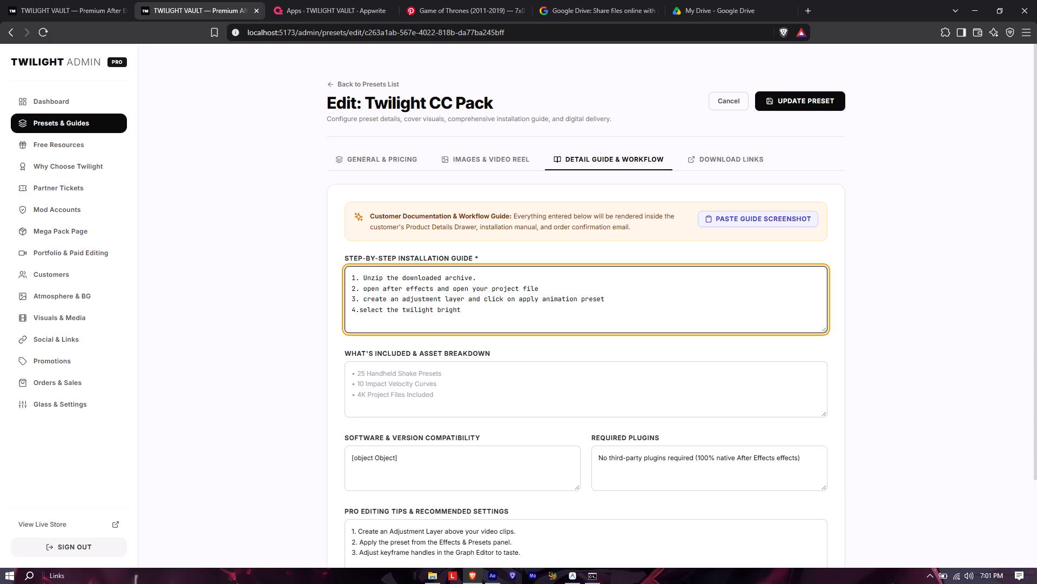
{"action": "type", "text": "cca"}
{"action": "key", "text": "BackSpace"}
{"action": "key", "text": "space"}
{"action": "type", "text": "and"}
{"action": "key", "text": "space"}
{"action": "type", "text": "boom its"}
{"action": "key", "text": "space"}
{"action": "type", "text": "done/"}
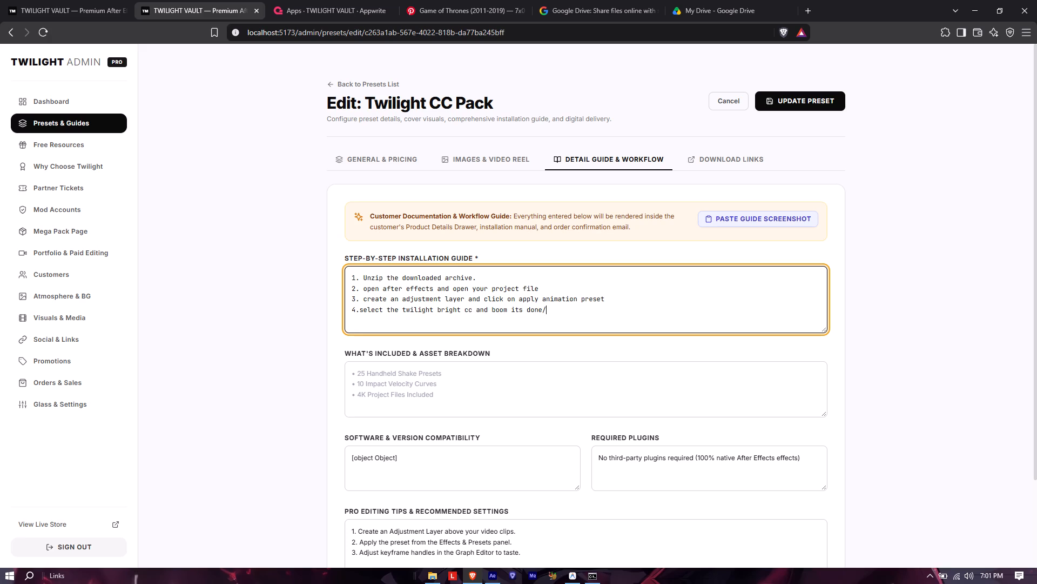
{"action": "key", "text": "BackSpace"}
{"action": "key", "text": "period"}
Fill in the What's Included & Asset Breakdown with "1 Premium cc" and, on a second line, "twilight Bright cc".
{"action": "left_click", "coordinate": [365, 378]}
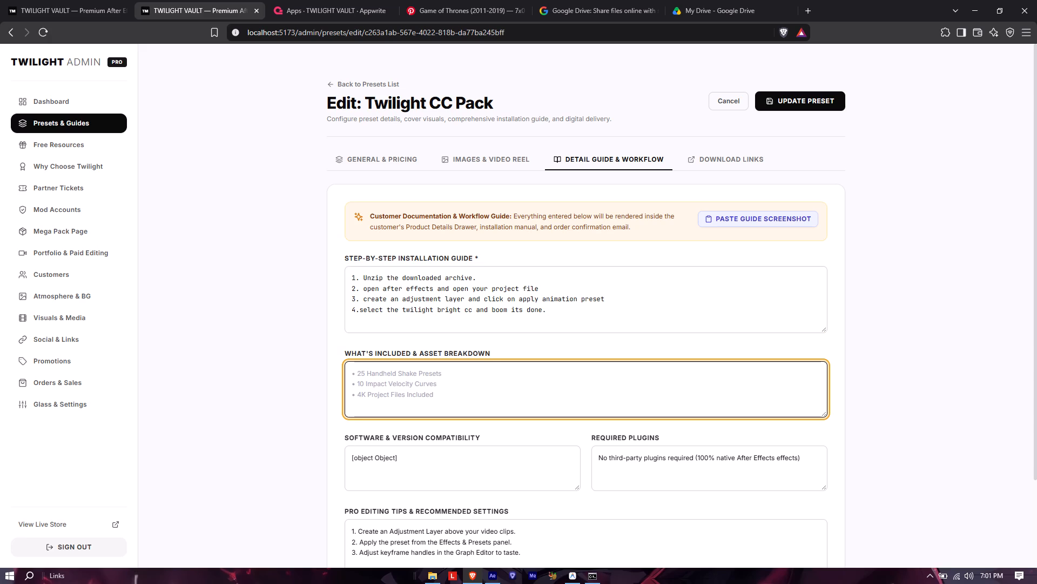
{"action": "key", "text": "1"}
{"action": "key", "text": "space"}
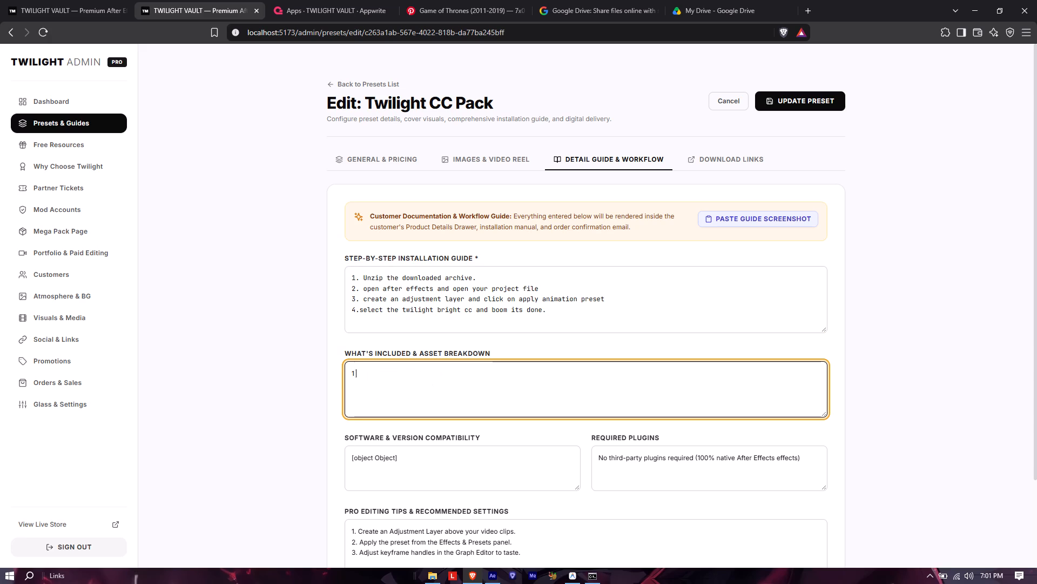
{"action": "type", "text": "remium cc"}
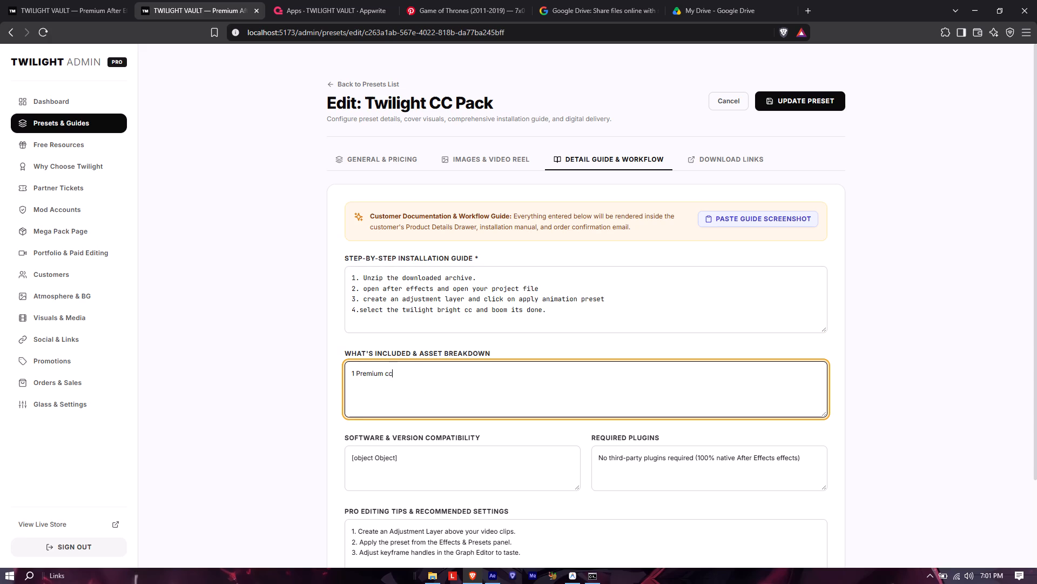
{"action": "key", "text": "space"}
{"action": "key", "text": "Return"}
{"action": "type", "text": "twilight"}
{"action": "key", "text": "space"}
{"action": "type", "text": "right vv"}
{"action": "key", "text": "BackSpace"}
{"action": "key", "text": "BackSpace"}
{"action": "type", "text": "cc"}
Replace the Software & Version Compatibility text with "AE 2020 TO AE 2026".
{"action": "left_click_drag", "start_coordinate": [421, 461], "coordinate": [331, 466]}
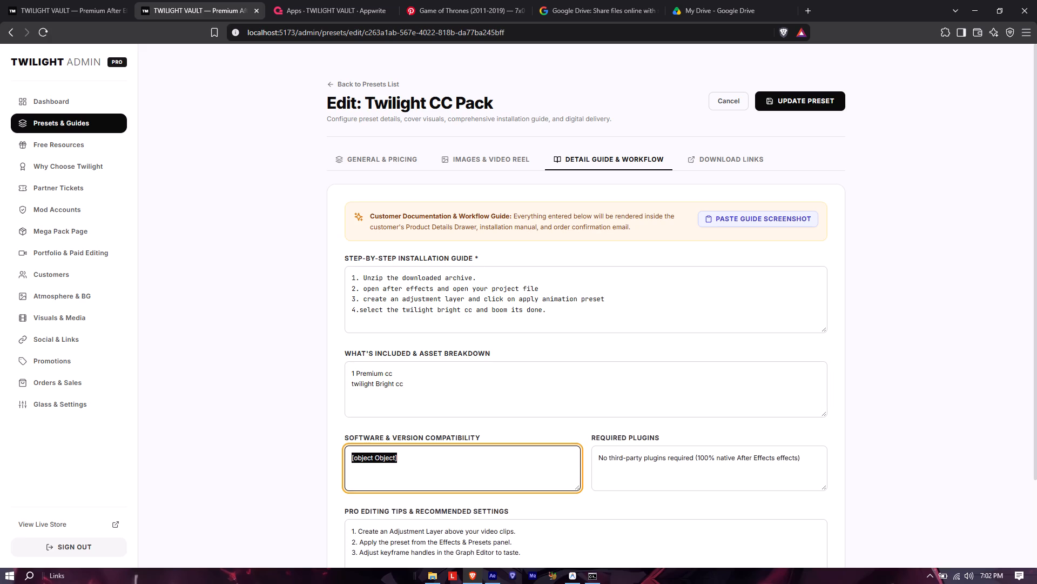
{"action": "type", "text": "2020"}
{"action": "key", "text": "Return"}
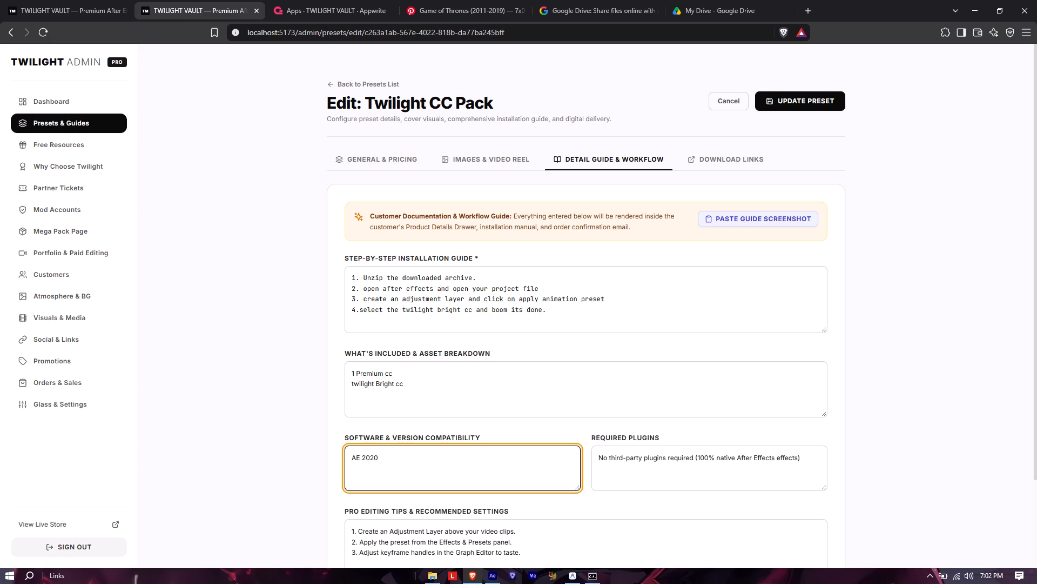
{"action": "left_click", "coordinate": [381, 462]}
{"action": "key", "text": "space"}
{"action": "type", "text": "TO"}
{"action": "key", "text": "BackSpace"}
{"action": "key", "text": "BackSpace"}
{"action": "key", "text": "space"}
{"action": "type", "text": "AE"}
{"action": "key", "text": "space"}
{"action": "type", "text": "2026"}
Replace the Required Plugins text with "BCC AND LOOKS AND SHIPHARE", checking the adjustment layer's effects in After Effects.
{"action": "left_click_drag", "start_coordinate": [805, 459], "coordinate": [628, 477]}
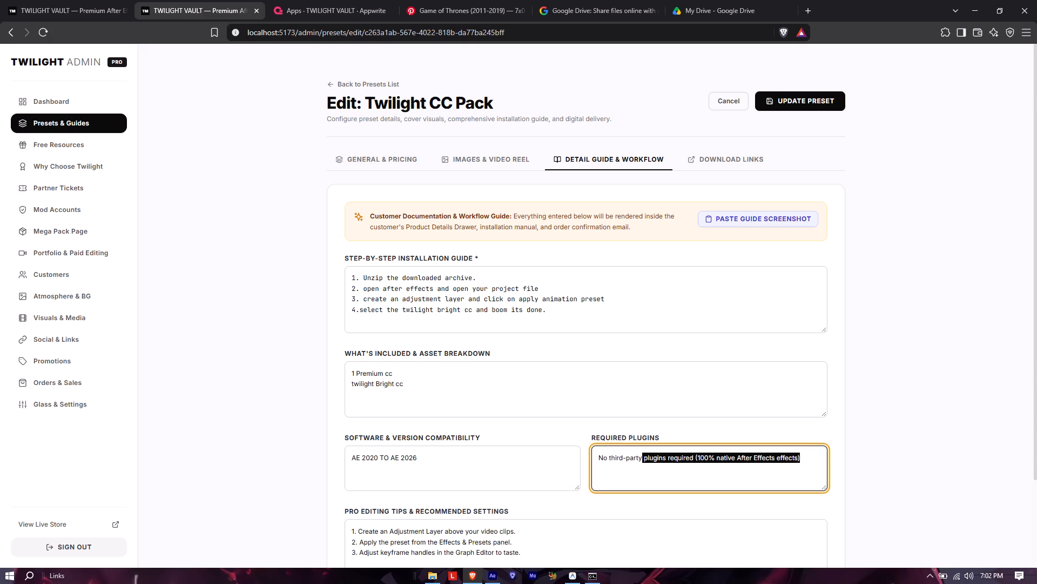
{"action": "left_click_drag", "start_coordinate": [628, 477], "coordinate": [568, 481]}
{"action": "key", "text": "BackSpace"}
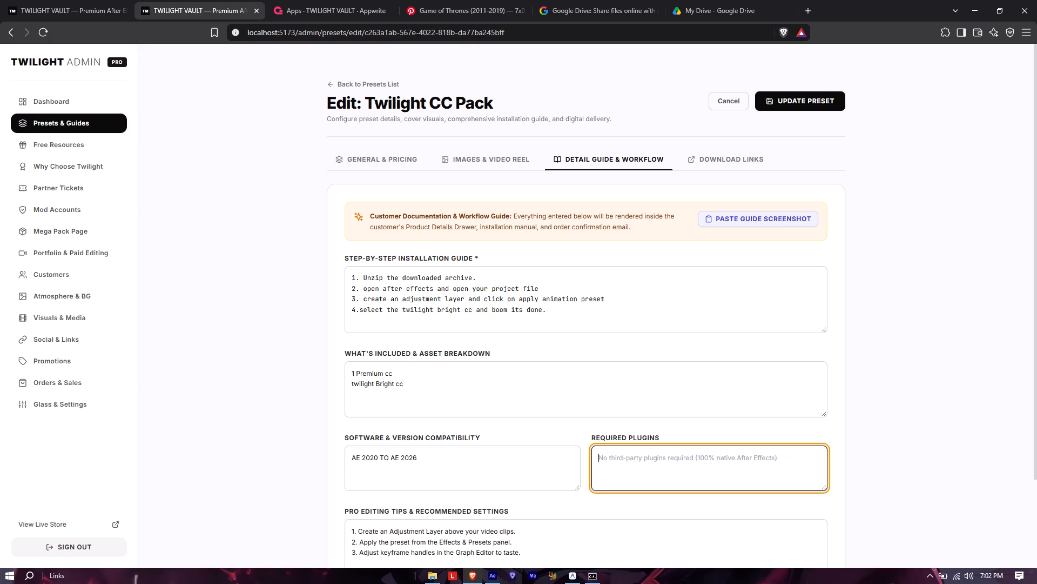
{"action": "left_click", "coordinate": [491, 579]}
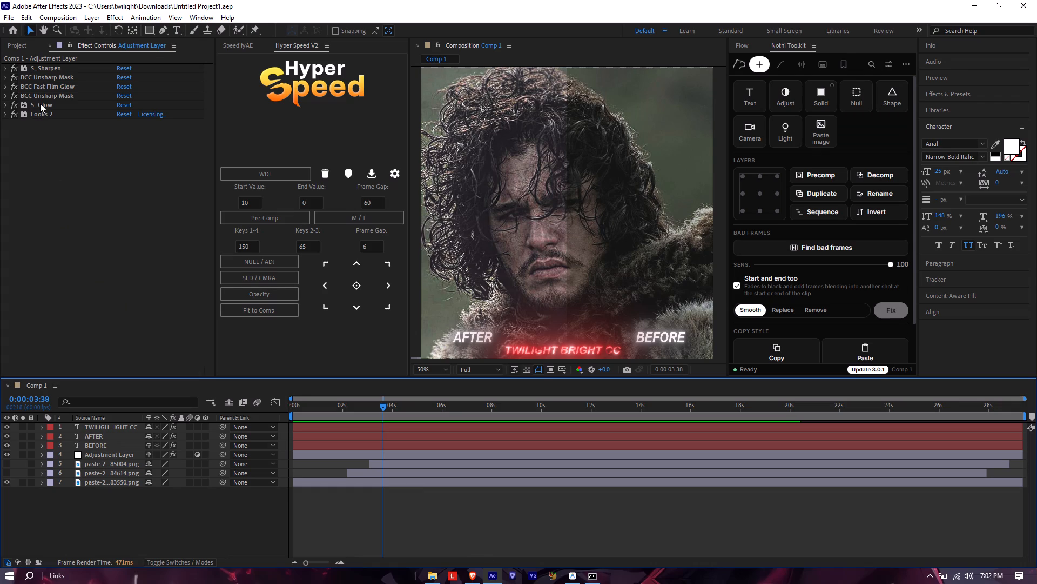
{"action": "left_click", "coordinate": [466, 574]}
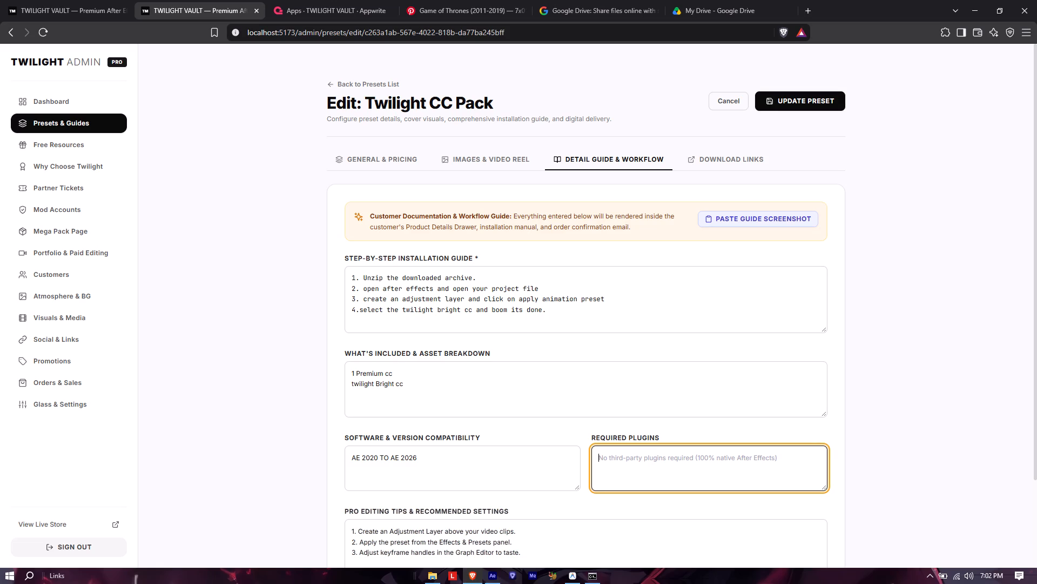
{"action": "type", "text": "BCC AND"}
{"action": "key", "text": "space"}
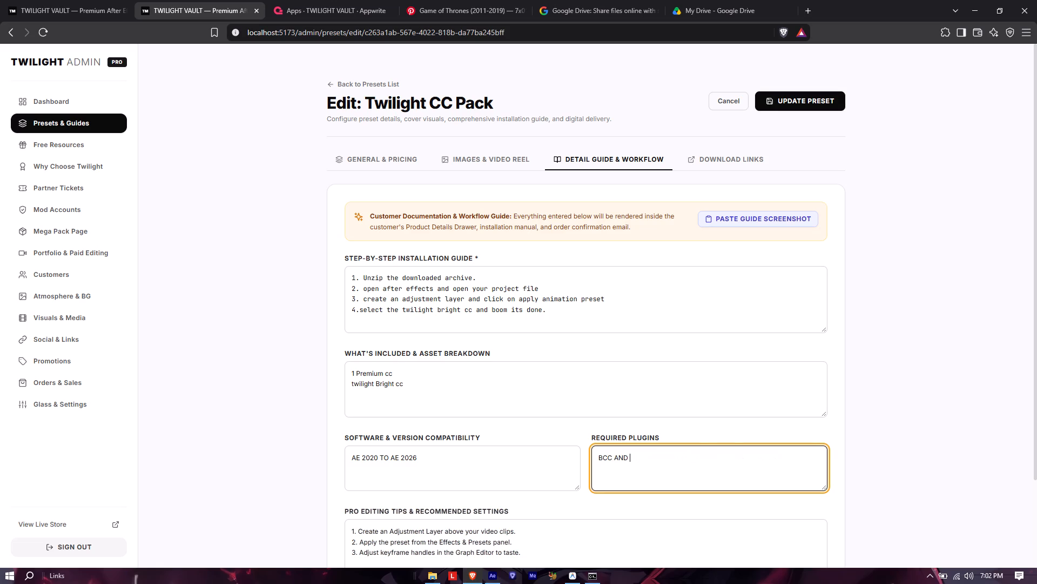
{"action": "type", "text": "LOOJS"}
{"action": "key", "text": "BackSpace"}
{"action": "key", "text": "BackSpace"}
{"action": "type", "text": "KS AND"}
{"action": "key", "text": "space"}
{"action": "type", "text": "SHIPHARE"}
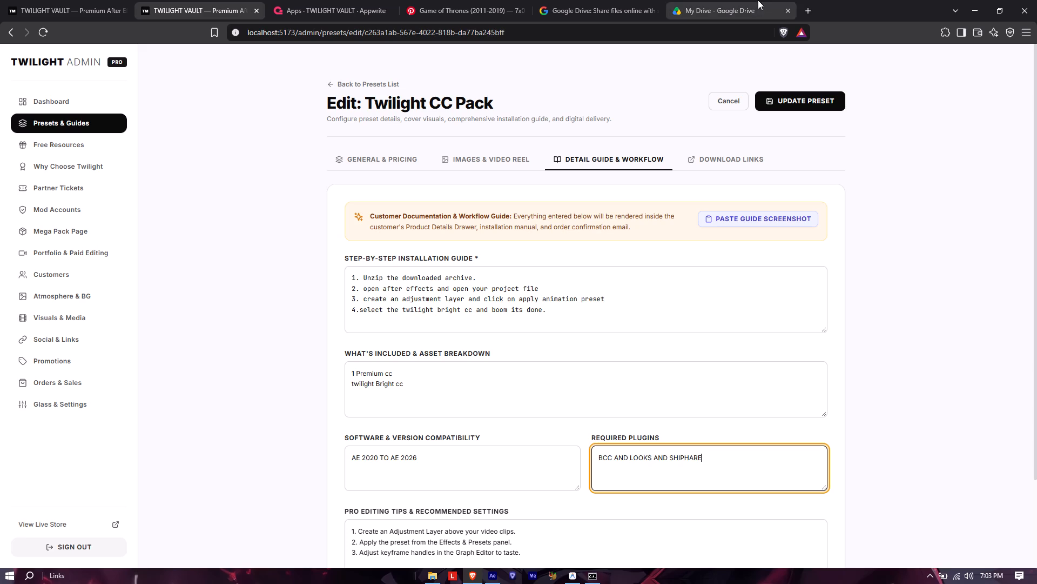
Search the web in a new tab for "SHIPHARE PLUGIN", refine it to "SHIPHARE PLUGIN after effects", and look through the results for the plugin's spelling.
{"action": "left_click", "coordinate": [805, 5]}
{"action": "type", "text": "SHIPHARE"}
{"action": "key", "text": "space"}
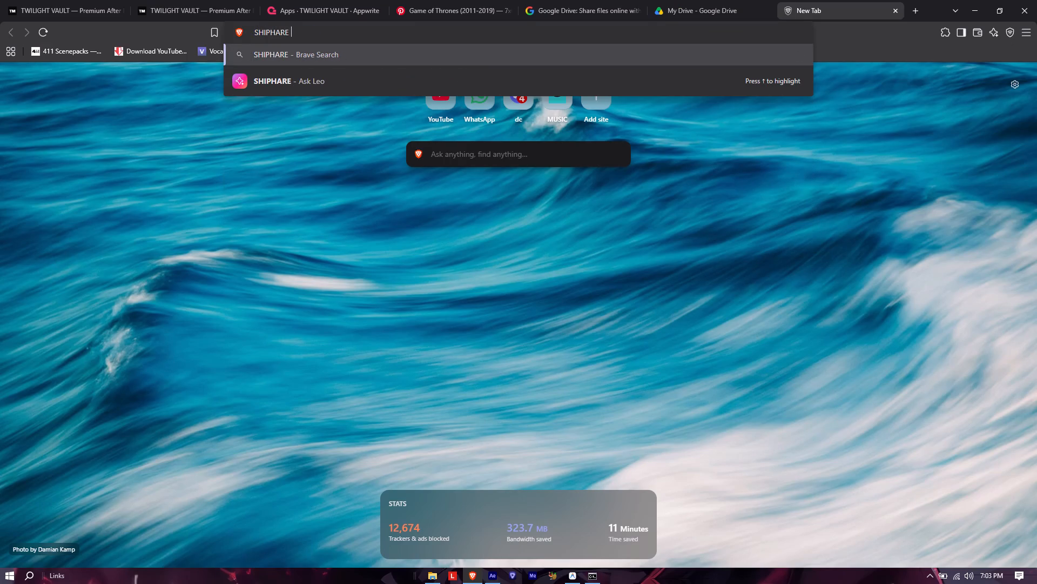
{"action": "type", "text": "PLUGIN'"}
{"action": "key", "text": "BackSpace"}
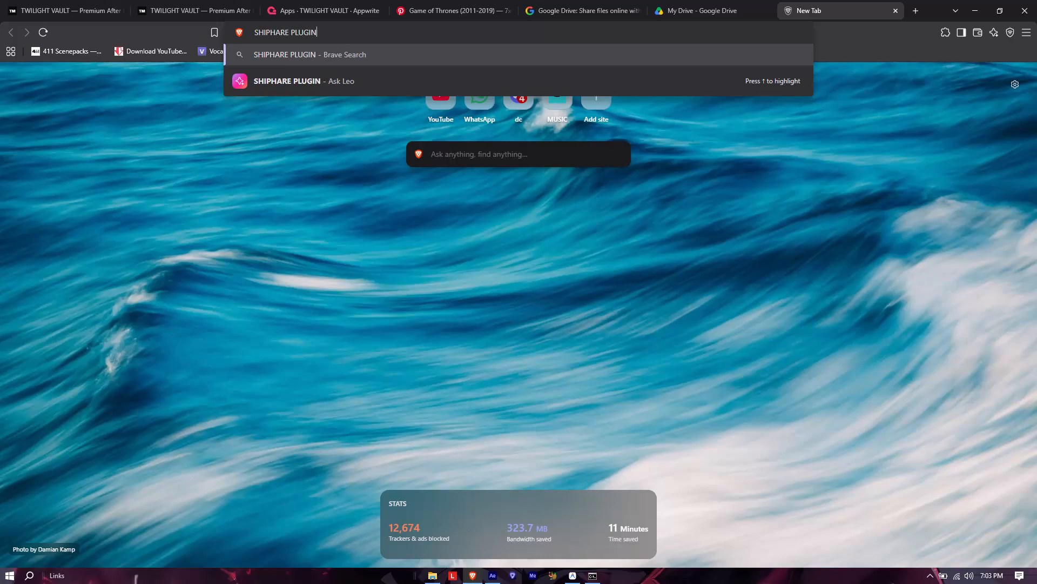
{"action": "key", "text": "Return"}
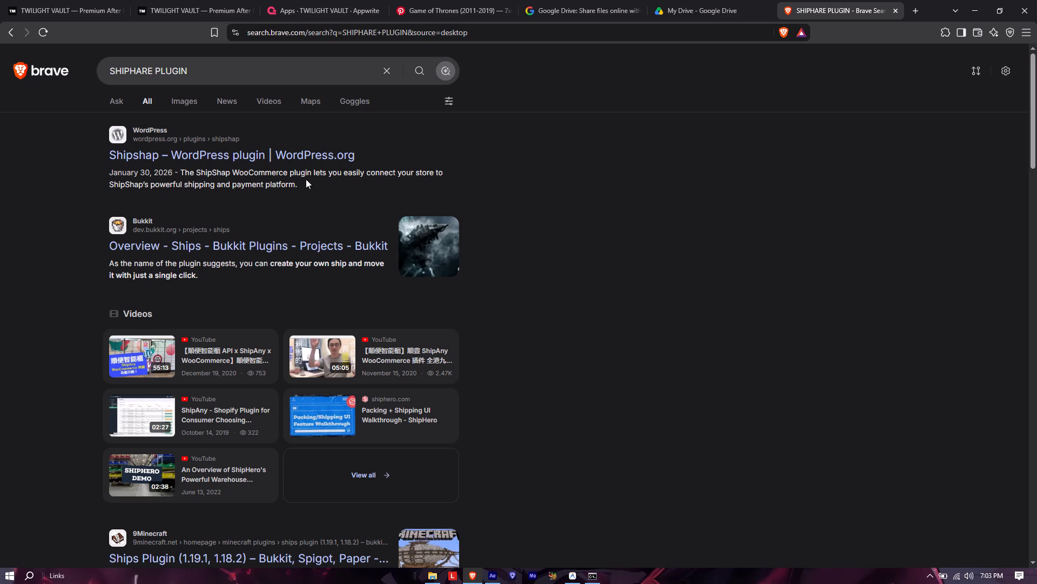
{"action": "left_click", "coordinate": [250, 69]}
{"action": "key", "text": "space"}
{"action": "type", "text": "aftw"}
{"action": "key", "text": "BackSpace"}
{"action": "key", "text": "equal"}
{"action": "key", "text": "BackSpace"}
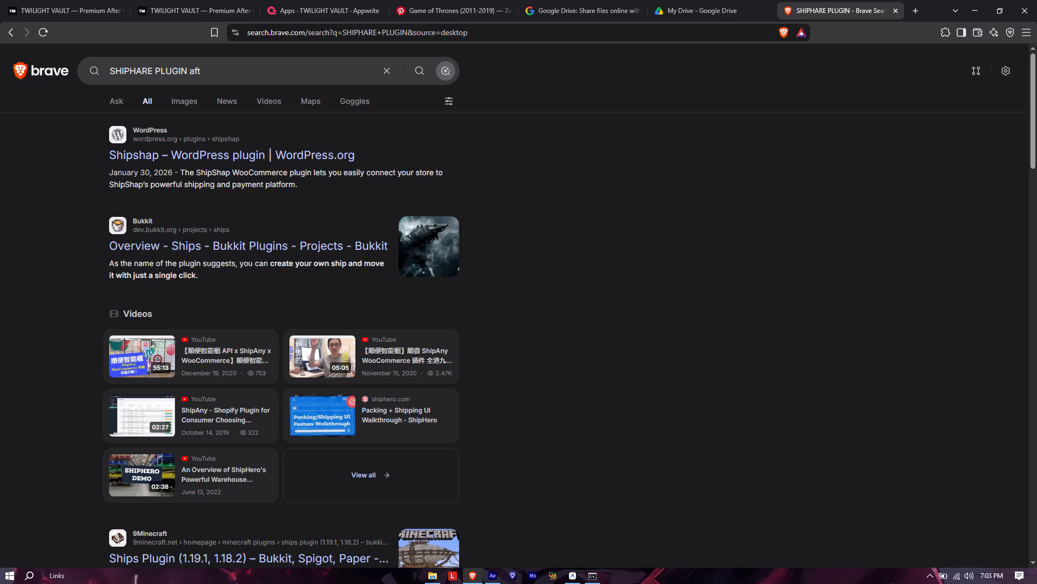
{"action": "key", "text": "BackSpace"}
{"action": "type", "text": "ter eff"}
{"action": "type", "text": "ects"}
{"action": "key", "text": "Return"}
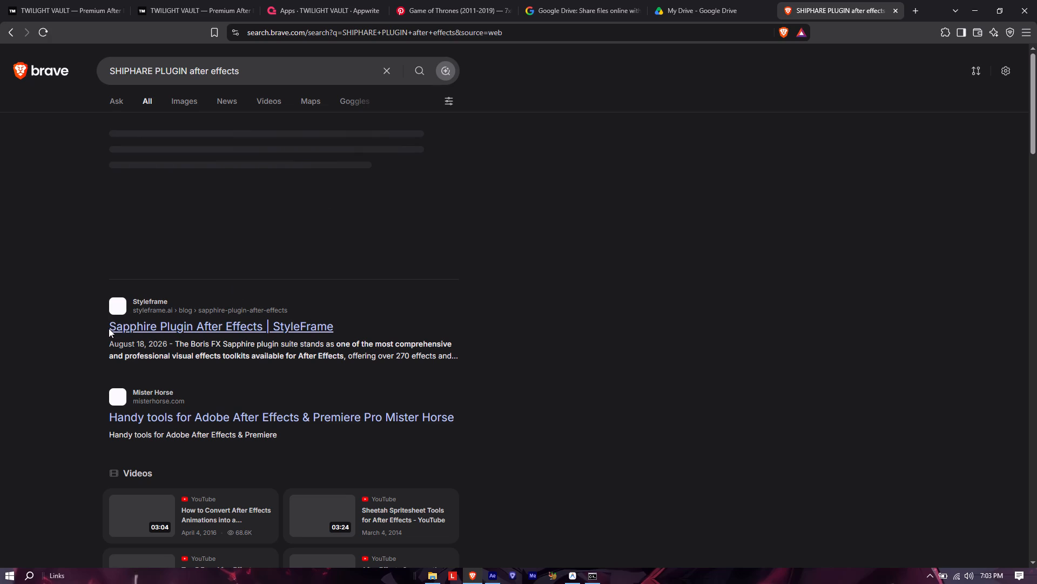
{"action": "left_click_drag", "start_coordinate": [118, 328], "coordinate": [129, 328]}
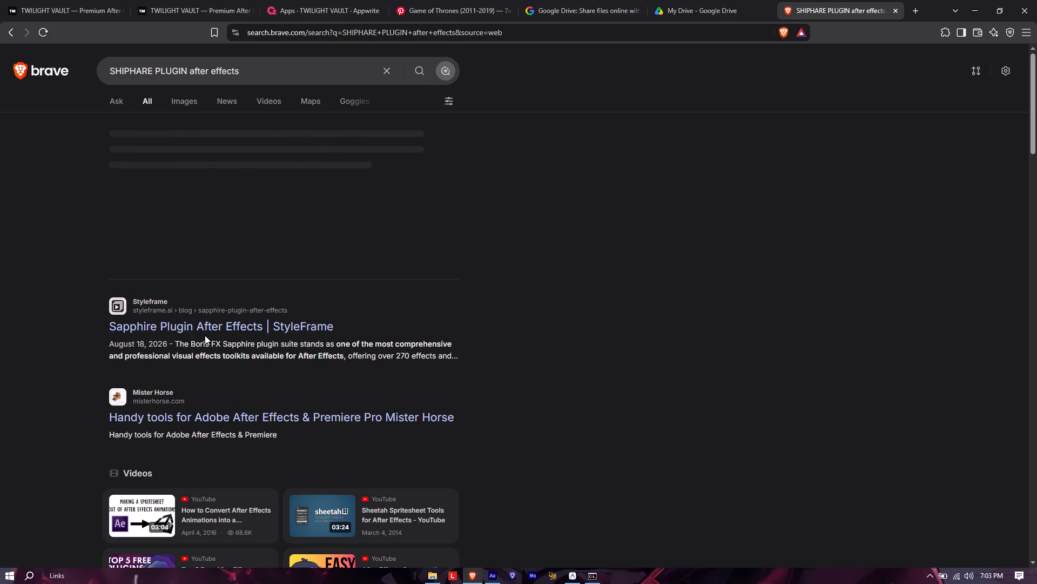
{"action": "scroll", "coordinate": [136, 339], "scroll_direction": "down", "scroll_amount": 5}
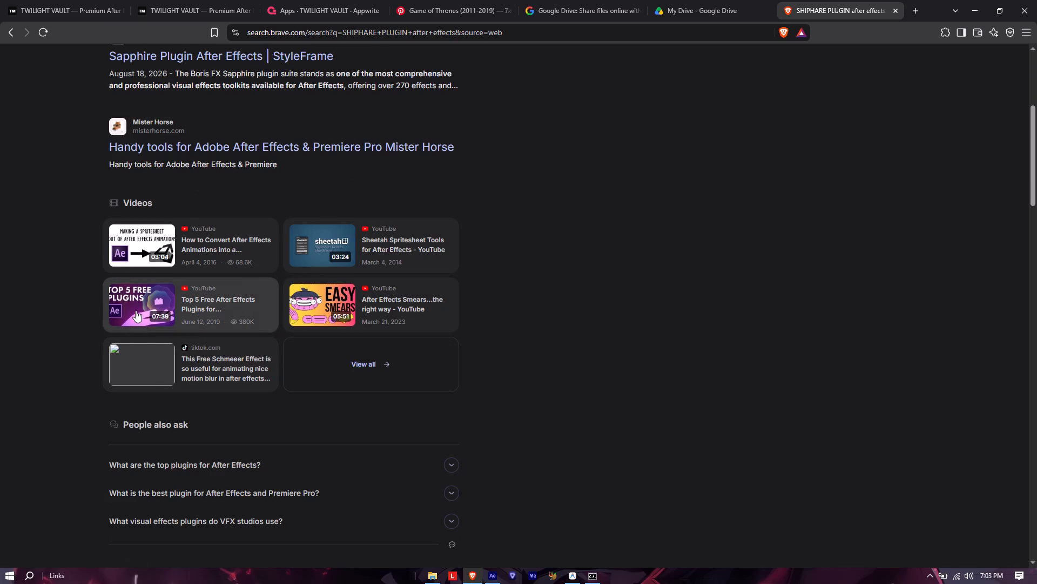
{"action": "scroll", "coordinate": [136, 310], "scroll_direction": "up", "scroll_amount": 2}
{"action": "scroll", "coordinate": [209, 249], "scroll_direction": "up", "scroll_amount": 5}
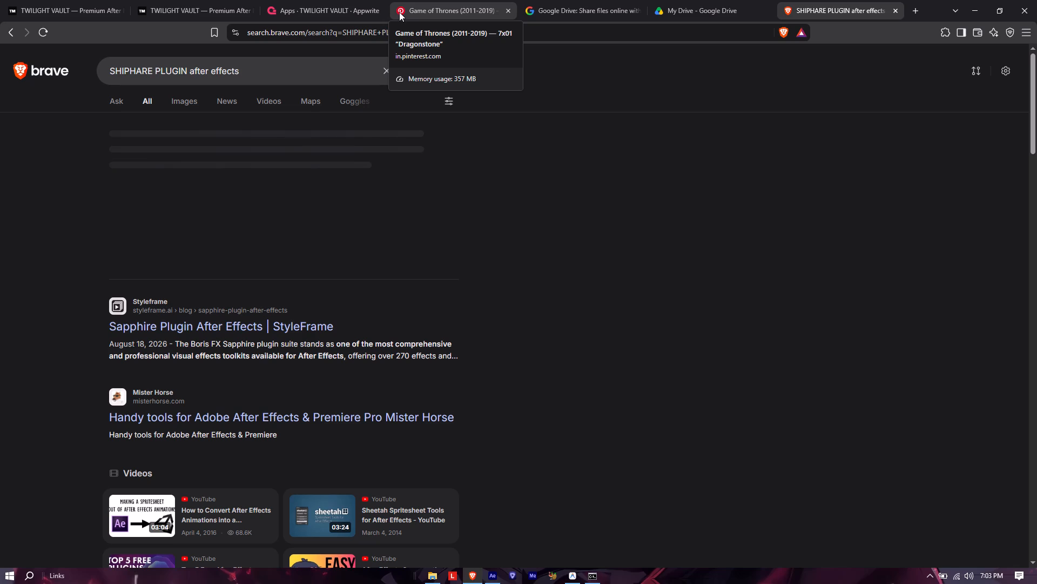
Return to the Twilight CC Pack edit page and copy the whole step-by-step installation guide text.
{"action": "left_click", "coordinate": [664, 6]}
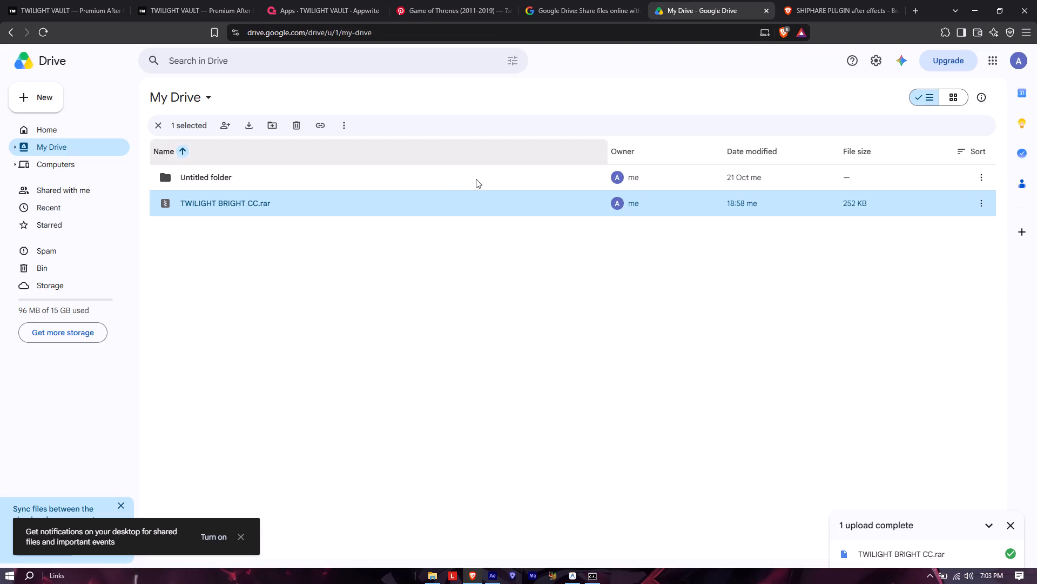
{"action": "left_click", "coordinate": [571, 0]}
{"action": "left_click", "coordinate": [456, 7]}
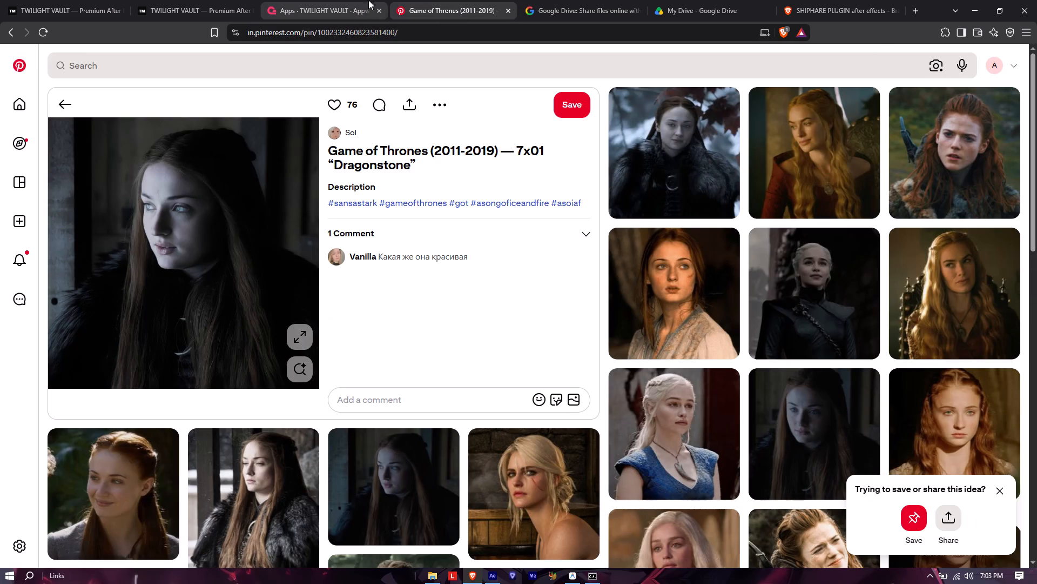
{"action": "left_click", "coordinate": [200, 4]}
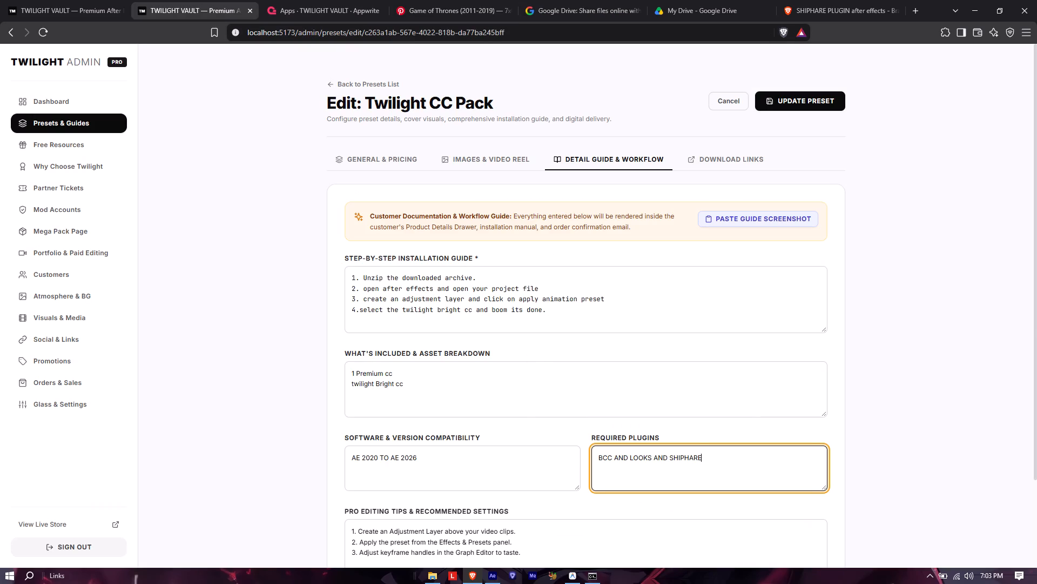
{"action": "left_click_drag", "start_coordinate": [567, 315], "coordinate": [341, 267]}
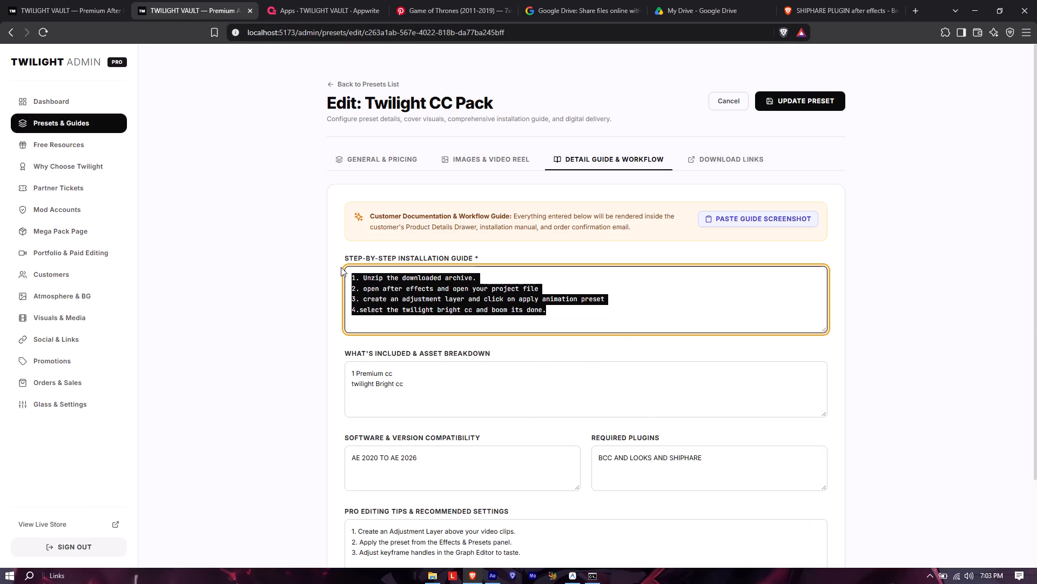
{"action": "left_click_drag", "start_coordinate": [341, 267], "coordinate": [340, 265]}
{"action": "key", "text": "ctrl+c"}
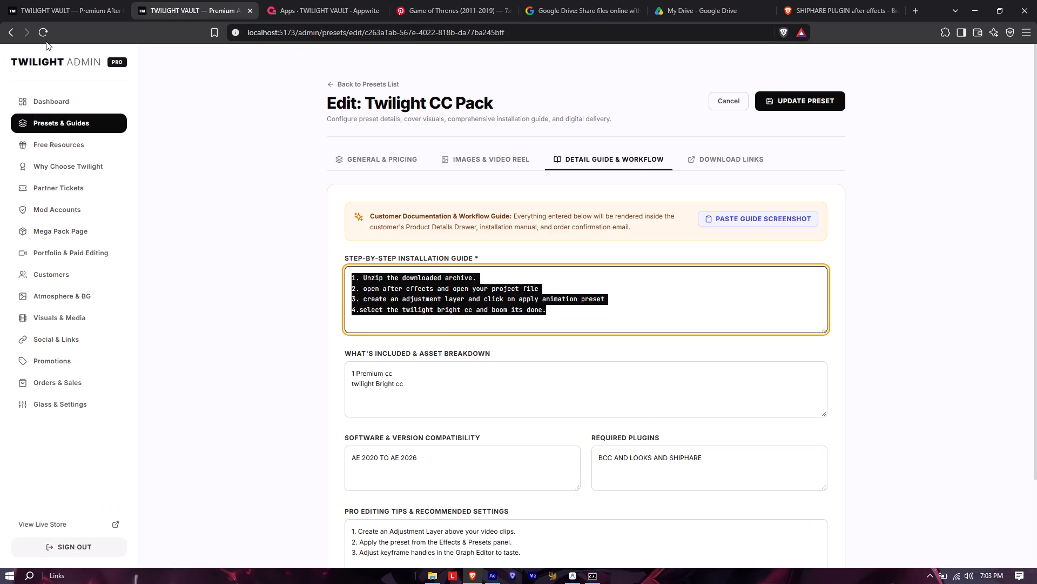
Reload the preset edit page and replace the installation guide in the detail guide section with the copied four-point text.
{"action": "left_click", "coordinate": [42, 35]}
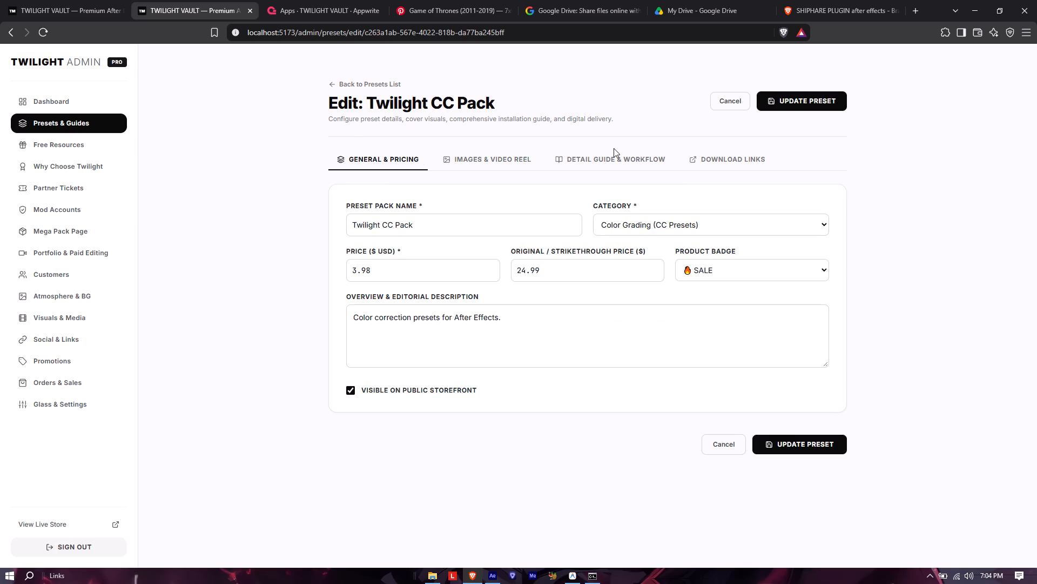
{"action": "left_click", "coordinate": [585, 160]}
{"action": "left_click_drag", "start_coordinate": [617, 331], "coordinate": [336, 261]}
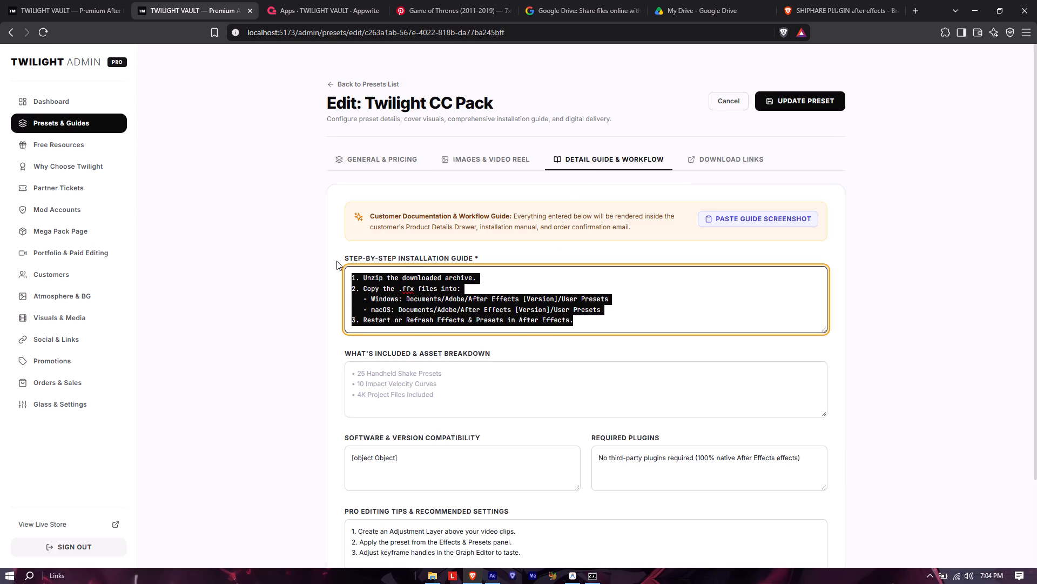
{"action": "left_click_drag", "start_coordinate": [336, 261], "coordinate": [330, 253]}
{"action": "key", "text": "ctrl+v"}
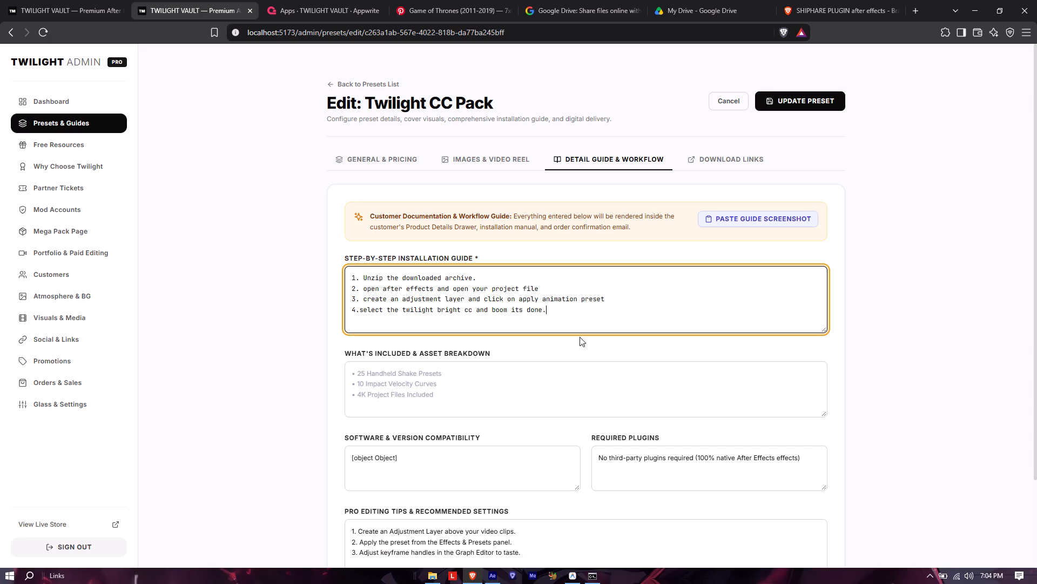
Fill in What's Included & Asset Breakdown with "THIS PACK ONLY INCLUDE ONE CC TWILIGHT BRIGHT CC".
{"action": "left_click", "coordinate": [457, 379]}
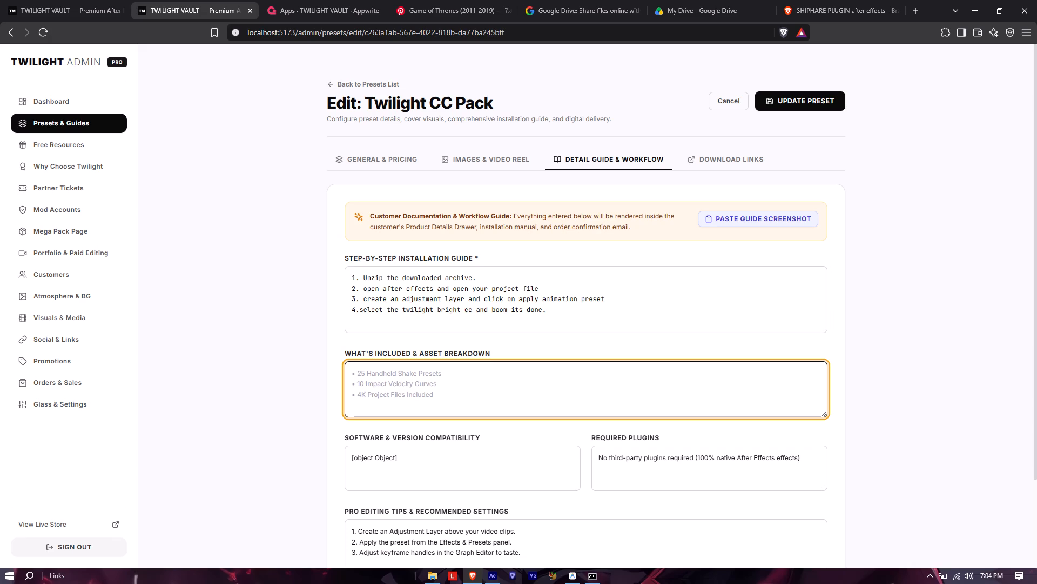
{"action": "key", "text": "i"}
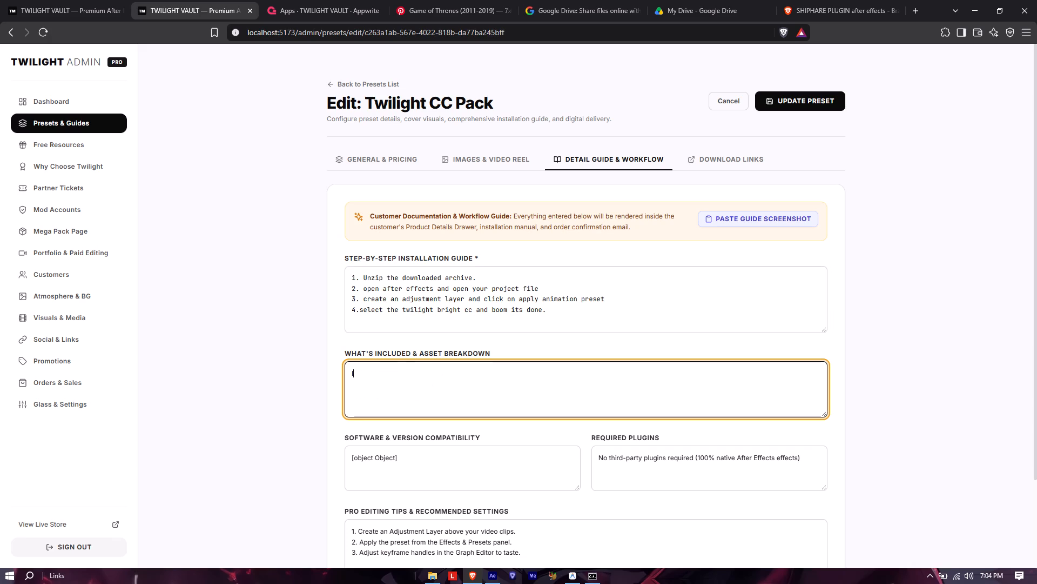
{"action": "key", "text": "BackSpace"}
{"action": "type", "text": "THIS PACK ONLY"}
{"action": "key", "text": "space"}
{"action": "type", "text": "INCLUDE ONE CC"}
{"action": "key", "text": "space"}
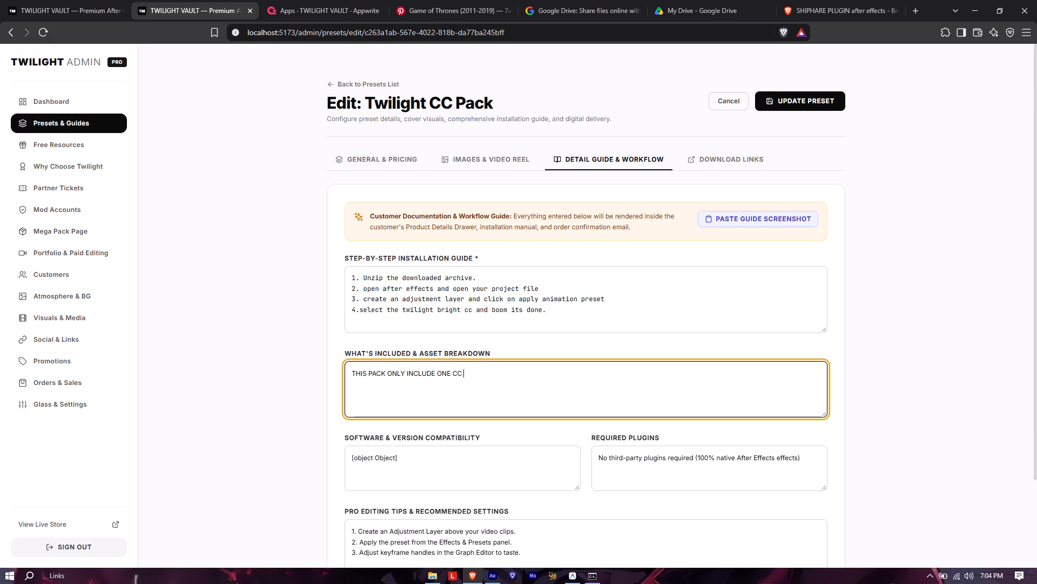
{"action": "key", "text": "t"}
{"action": "type", "text": "WU"}
{"action": "key", "text": "BackSpace"}
{"action": "type", "text": "ILIGHT BRIGHT CC"}
Replace the Software & Version Compatibility text with "AE 2020 TO AE2024".
{"action": "left_click_drag", "start_coordinate": [448, 466], "coordinate": [232, 464]}
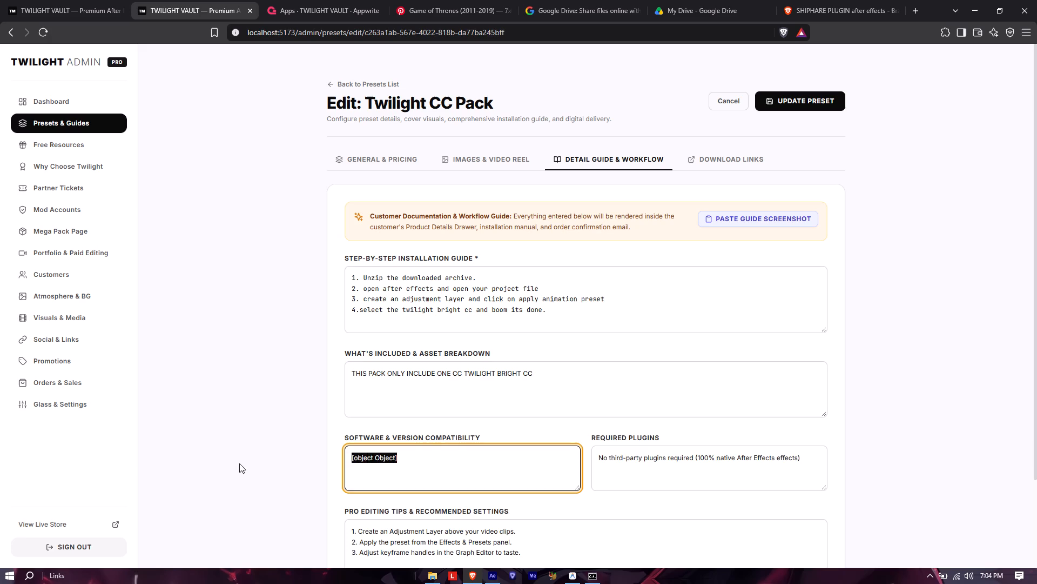
{"action": "key", "text": "a"}
{"action": "type", "text": "E"}
{"action": "key", "text": "space"}
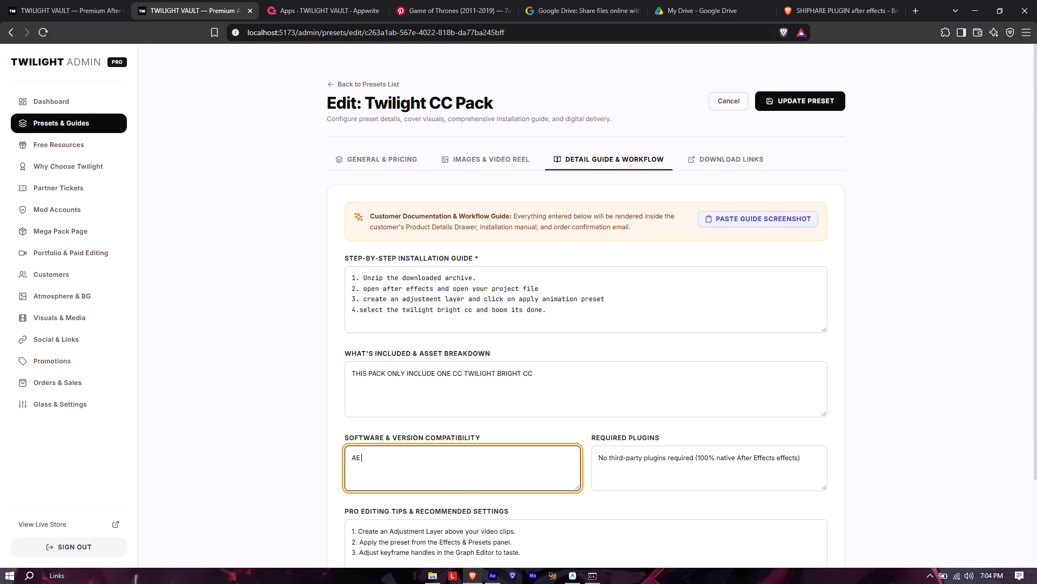
{"action": "type", "text": "2020 TI"}
{"action": "key", "text": "BackSpace"}
{"action": "type", "text": "O AE20"}
{"action": "key", "text": "2"}
{"action": "key", "text": "4"}
Add a second line to Software & Version Compatibility reading "FOR AE 2025 AND AE2026 CREATE AN TICKET ON DISCORD".
{"action": "left_click", "coordinate": [678, 493]}
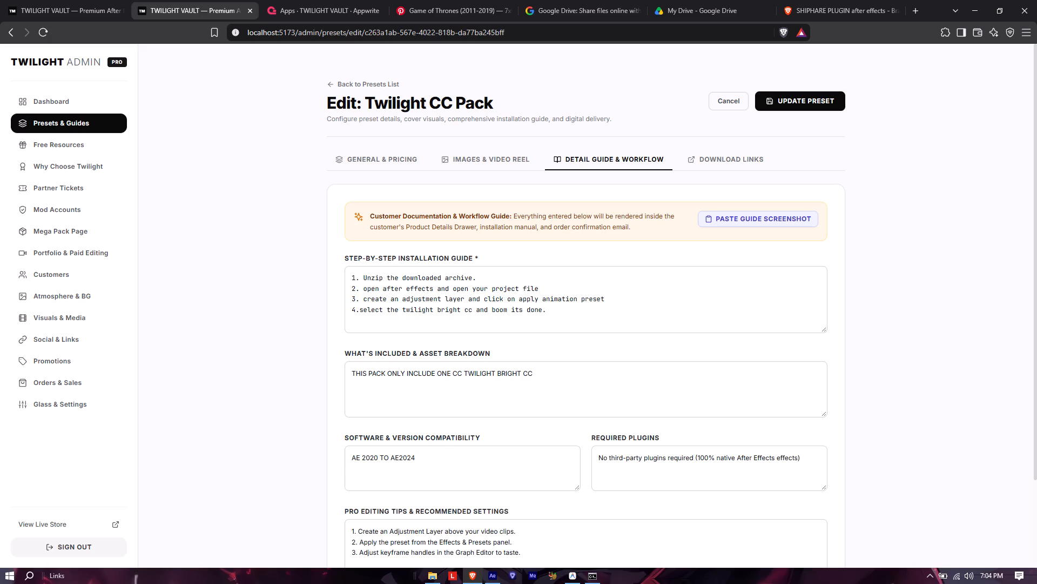
{"action": "scroll", "coordinate": [523, 453], "scroll_direction": "down", "scroll_amount": 4}
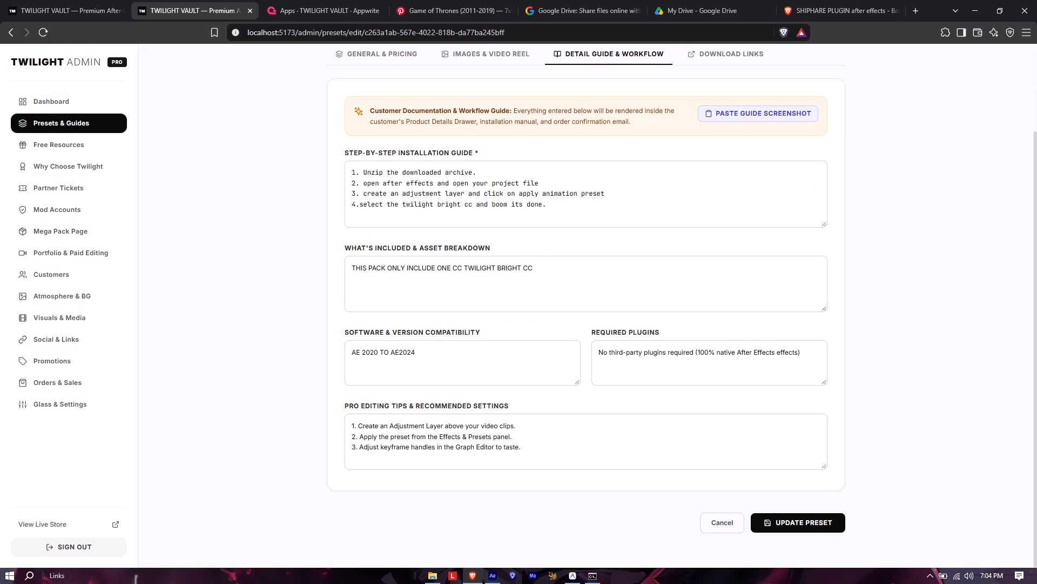
{"action": "left_click", "coordinate": [426, 347]}
{"action": "key", "text": "Return"}
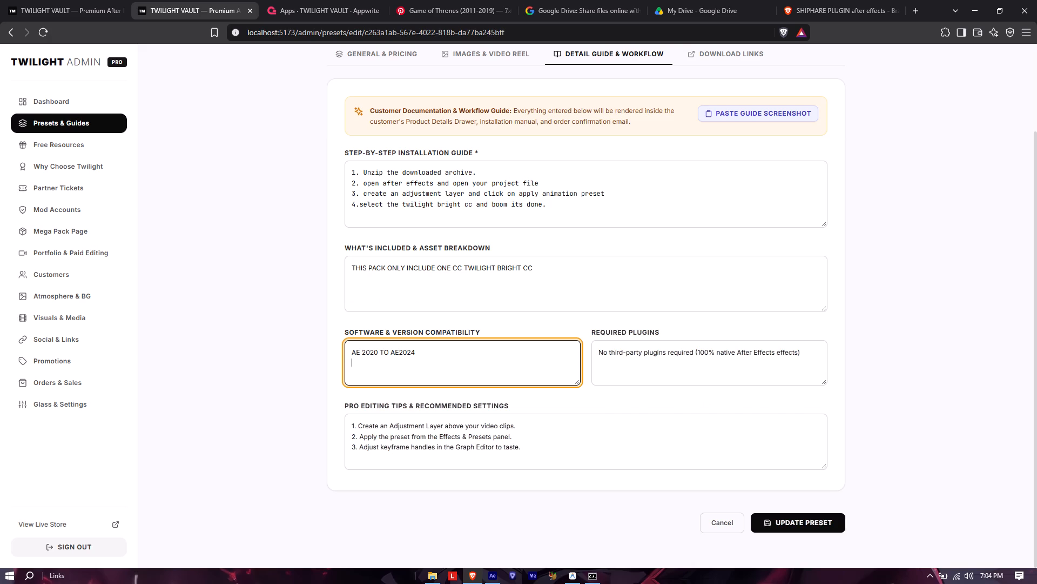
{"action": "type", "text": "FORN"}
{"action": "key", "text": "BackSpace"}
{"action": "key", "text": "space"}
{"action": "type", "text": "AE 2025 AND AE202"}
{"action": "key", "text": "space"}
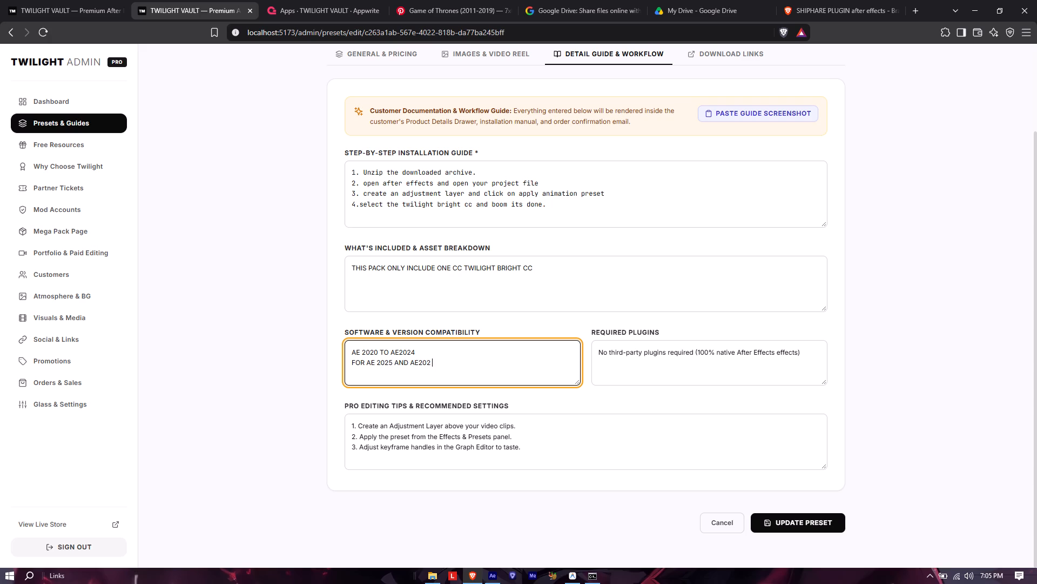
{"action": "key", "text": "BackSpace"}
{"action": "type", "text": "6 CREATE AN TICKET ON DISCORD"}
Replace the Required Plugins text with a numbered list that has "MAGIC LOOKS" as item 1 and an empty item 2.
{"action": "left_click_drag", "start_coordinate": [807, 347], "coordinate": [503, 358]}
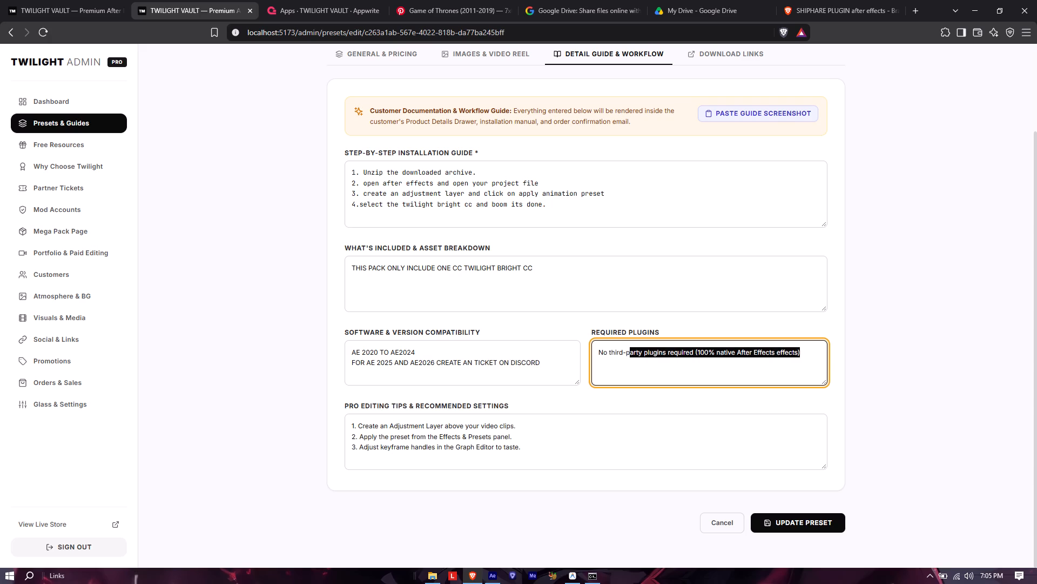
{"action": "left_click_drag", "start_coordinate": [503, 358], "coordinate": [503, 359]}
{"action": "key", "text": "1"}
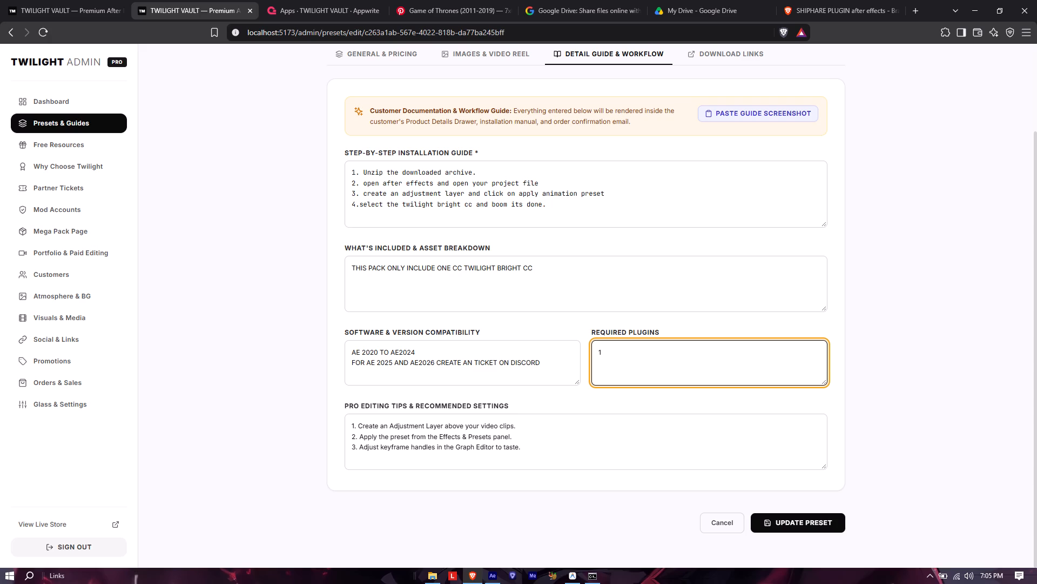
{"action": "type", "text": "."}
{"action": "key", "text": "space"}
{"action": "type", "text": "MAGIC"}
{"action": "key", "text": "space"}
{"action": "type", "text": "LOOMS"}
{"action": "key", "text": "BackSpace"}
{"action": "key", "text": "BackSpace"}
{"action": "key", "text": "Return"}
{"action": "type", "text": "2."}
Change the first required plugin to "MAGIC BULLET SUIT".
{"action": "scroll", "coordinate": [542, 260], "scroll_direction": "up", "scroll_amount": 2}
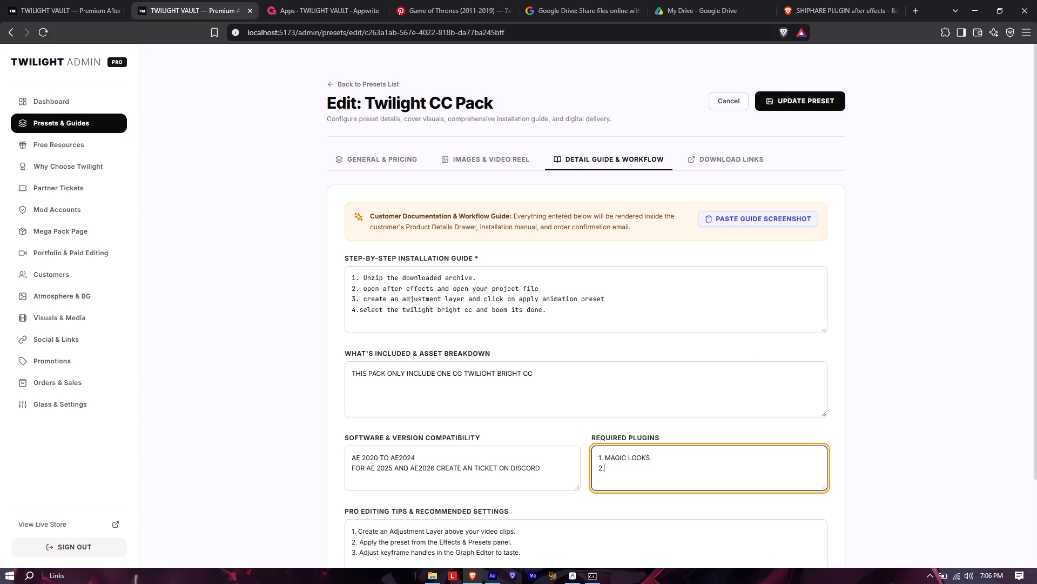
{"action": "left_click_drag", "start_coordinate": [657, 460], "coordinate": [625, 461]}
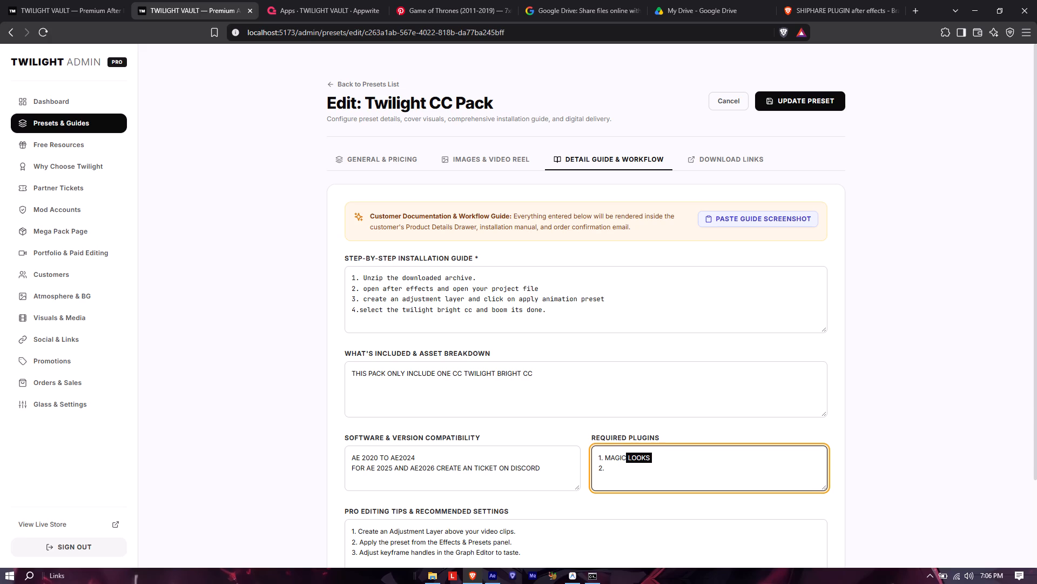
{"action": "key", "text": "space"}
{"action": "type", "text": "BULLET SUIT"}
{"action": "key", "text": "space"}
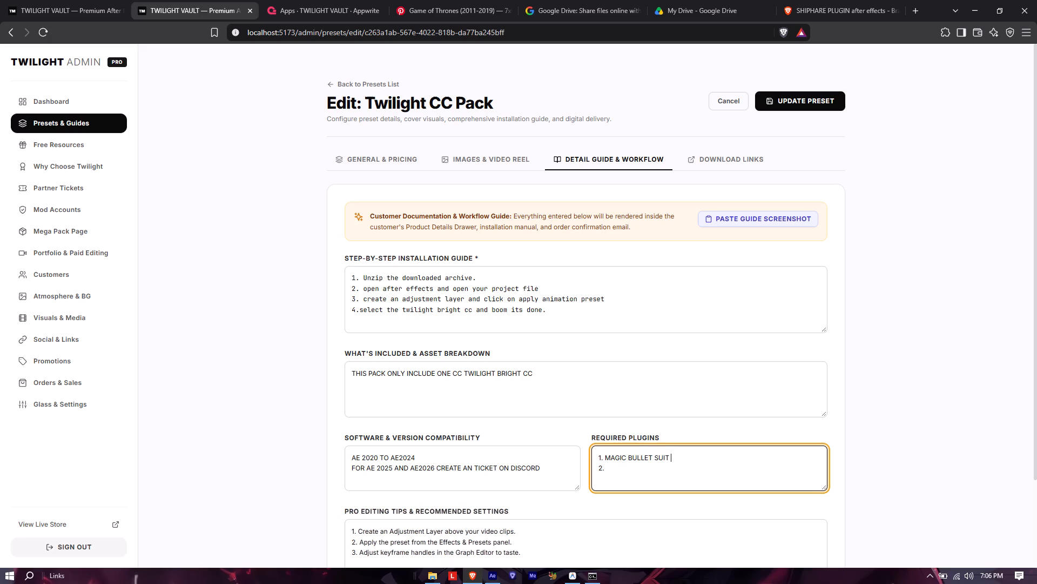
Continue the Required Plugins list with DEEP GLOW, SAPPHIRE and BCC as items 2 to 4, and check the adjustment layer's effects in After Effects.
{"action": "scroll", "coordinate": [631, 452], "scroll_direction": "up", "scroll_amount": 1}
{"action": "left_click", "coordinate": [627, 473]}
{"action": "type", "text": "DEEP GLOW"}
{"action": "key", "text": "Return"}
{"action": "type", "text": "3."}
{"action": "type", "text": "SA"}
{"action": "type", "text": "PPHIRE"}
{"action": "key", "text": "Return"}
{"action": "key", "text": "4"}
{"action": "key", "text": "period"}
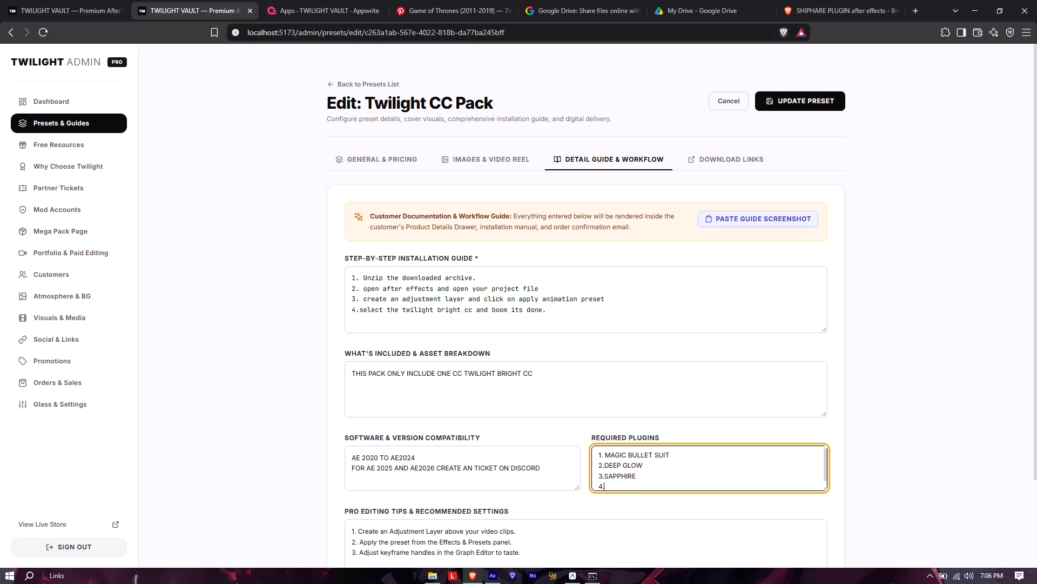
{"action": "type", "text": "BCC"}
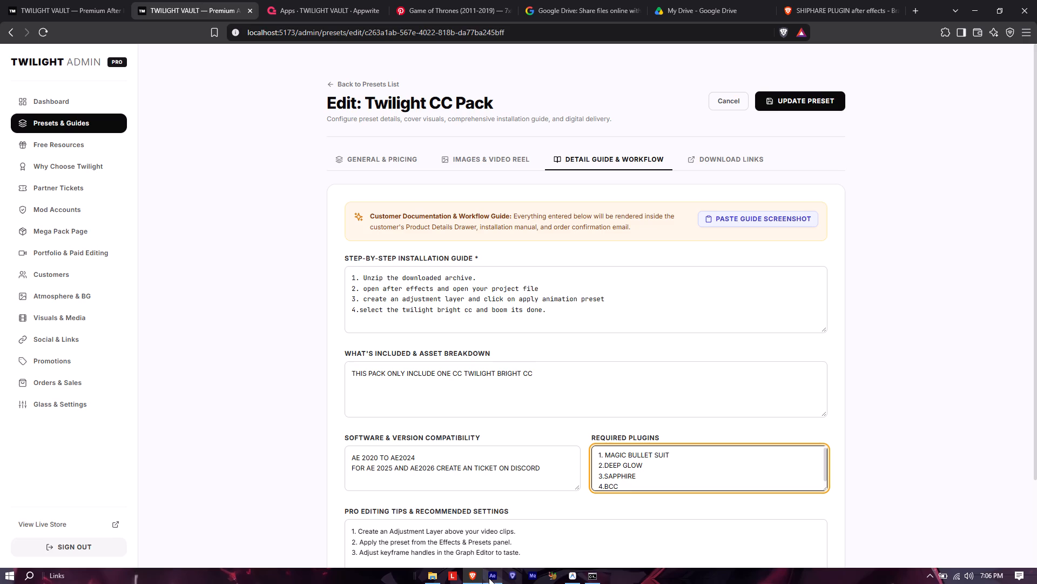
{"action": "left_click", "coordinate": [489, 578]}
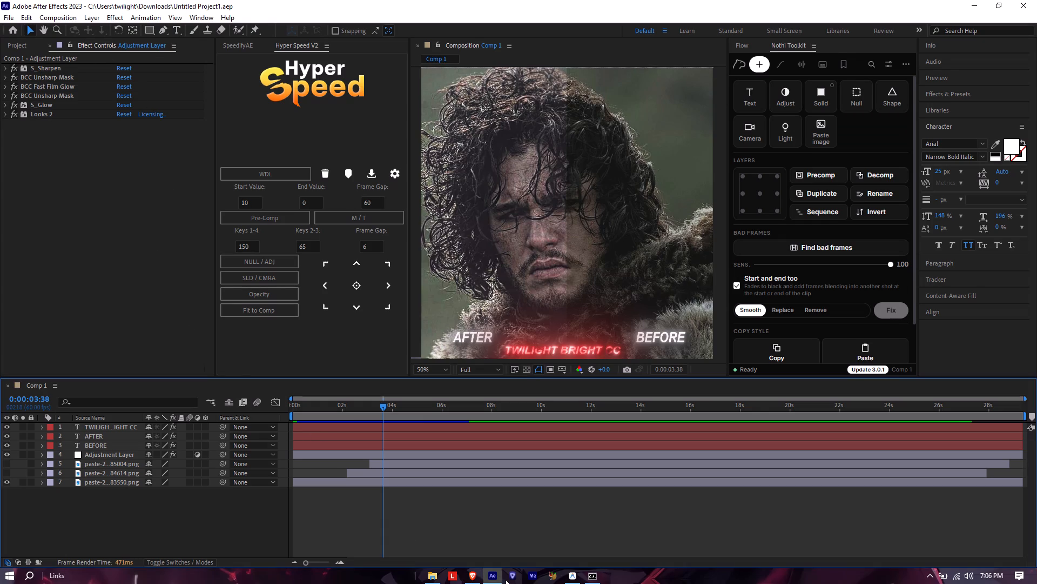
{"action": "left_click", "coordinate": [467, 579]}
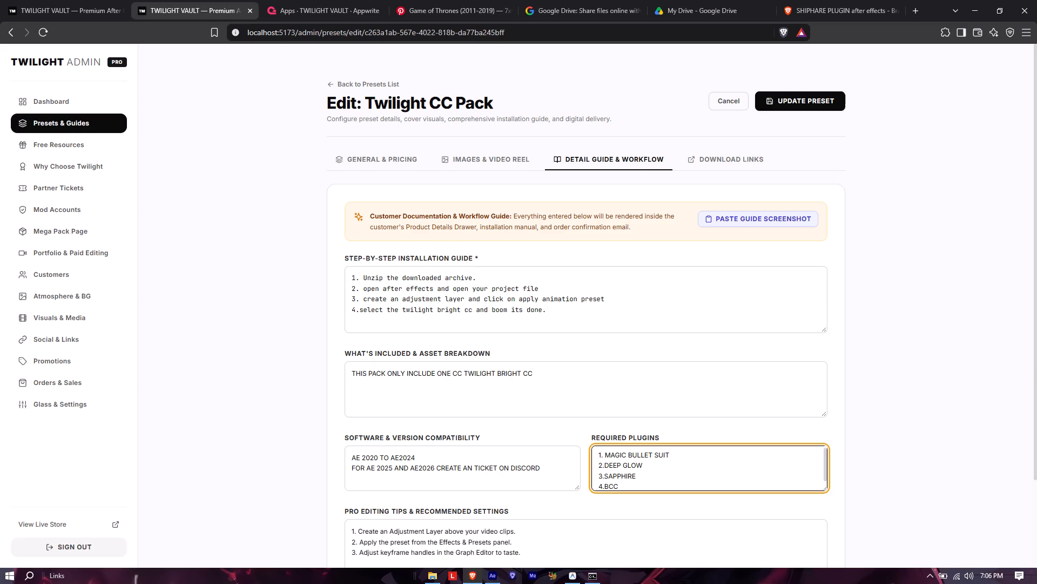
Replace the Pro Editing Tips & Recommended Settings text with "1. first render without cc".
{"action": "scroll", "coordinate": [535, 533], "scroll_direction": "down", "scroll_amount": 2}
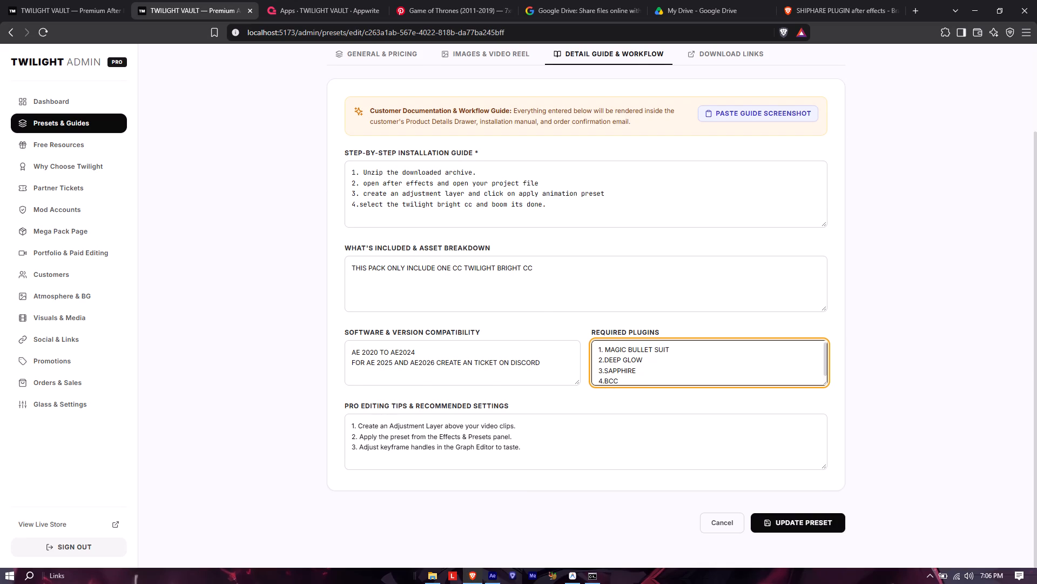
{"action": "left_click_drag", "start_coordinate": [531, 452], "coordinate": [346, 419]}
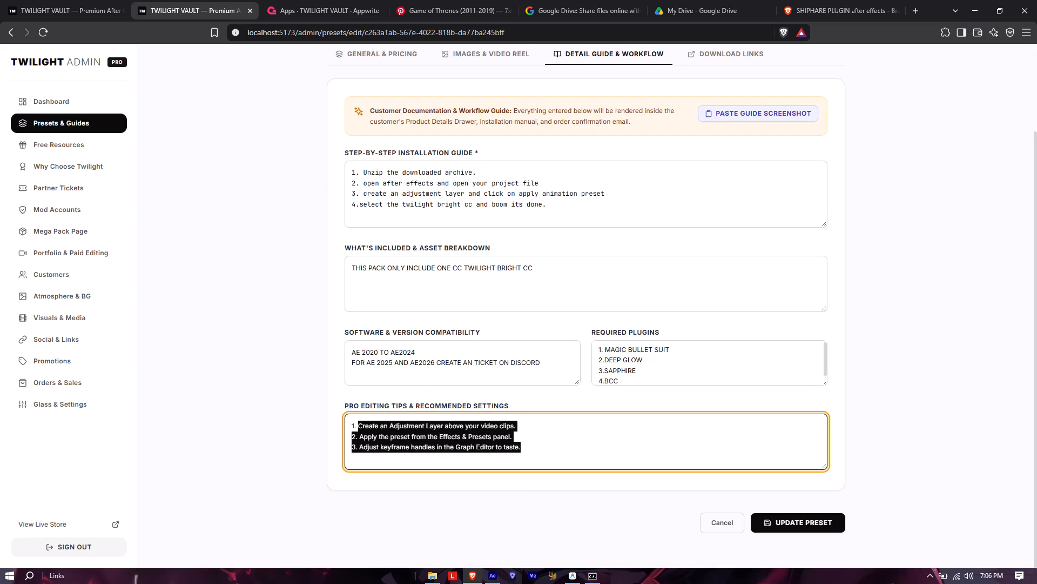
{"action": "key", "text": "a"}
{"action": "type", "text": "PPY AFTER TOPAZ SEET"}
{"action": "key", "text": "u"}
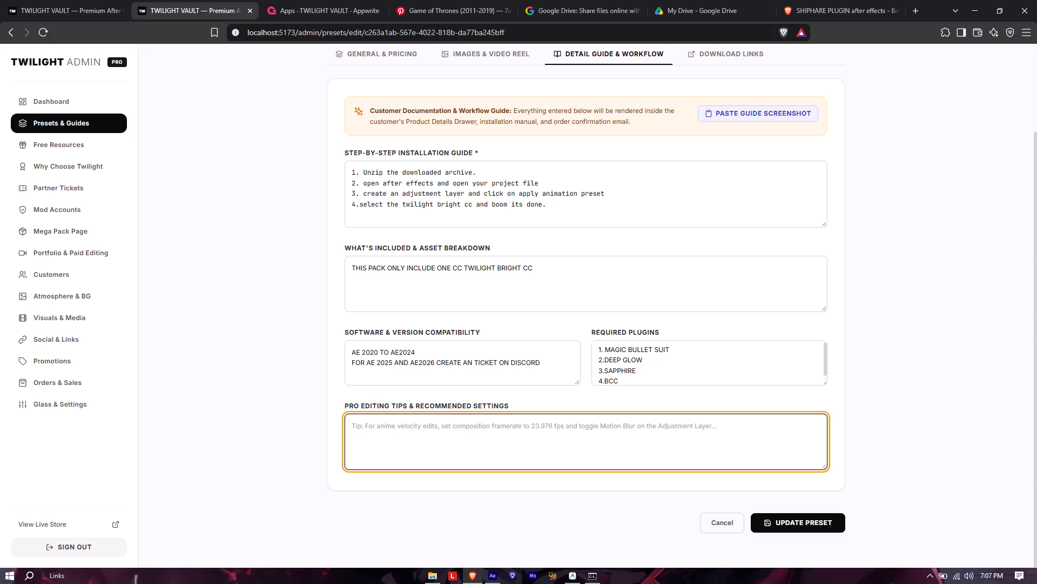
{"action": "key", "text": "1"}
{"action": "key", "text": "period"}
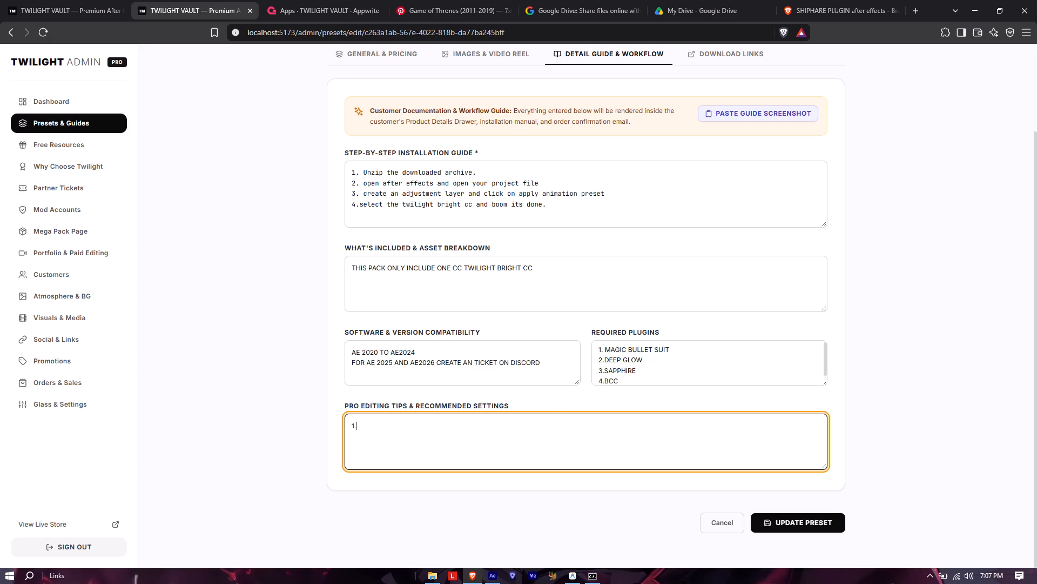
{"action": "key", "text": "space"}
{"action": "type", "text": "first render without cc"}
{"action": "key", "text": "space"}
{"action": "type", "text": "2."}
{"action": "key", "text": "space"}
{"action": "key", "text": "BackSpace"}
{"action": "key", "text": "BackSpace"}
{"action": "key", "text": "BackSpace"}
Add two more editing tips on new lines: "2. apply topaz" and "3. apply cc on topaz clip".
{"action": "key", "text": "Return"}
{"action": "type", "text": "2. app"}
{"action": "key", "text": "BackSpace"}
{"action": "type", "text": "ply topaz"}
{"action": "key", "text": "space"}
{"action": "key", "text": "Return"}
{"action": "type", "text": "3. apply cc"}
{"action": "key", "text": "space"}
{"action": "type", "text": "on"}
{"action": "key", "text": "space"}
{"action": "type", "text": "topaz cli"}
{"action": "key", "text": "p"}
Rename the preset pack to "Twilight Bright CC" in the general and pricing details.
{"action": "scroll", "coordinate": [362, 303], "scroll_direction": "up", "scroll_amount": 2}
{"action": "scroll", "coordinate": [621, 268], "scroll_direction": "down", "scroll_amount": 4}
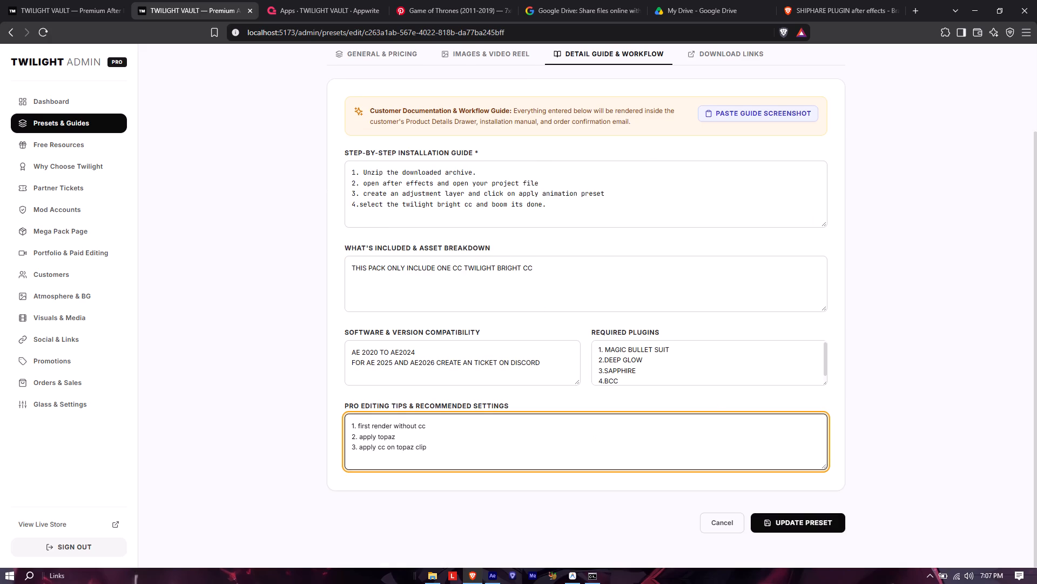
{"action": "left_click", "coordinate": [393, 53]}
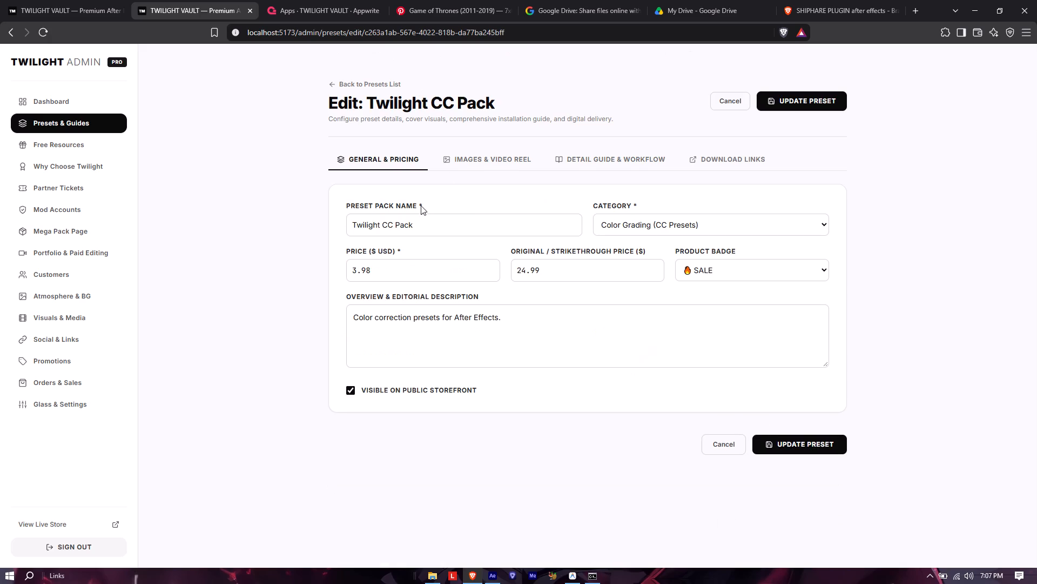
{"action": "left_click_drag", "start_coordinate": [423, 221], "coordinate": [383, 231]}
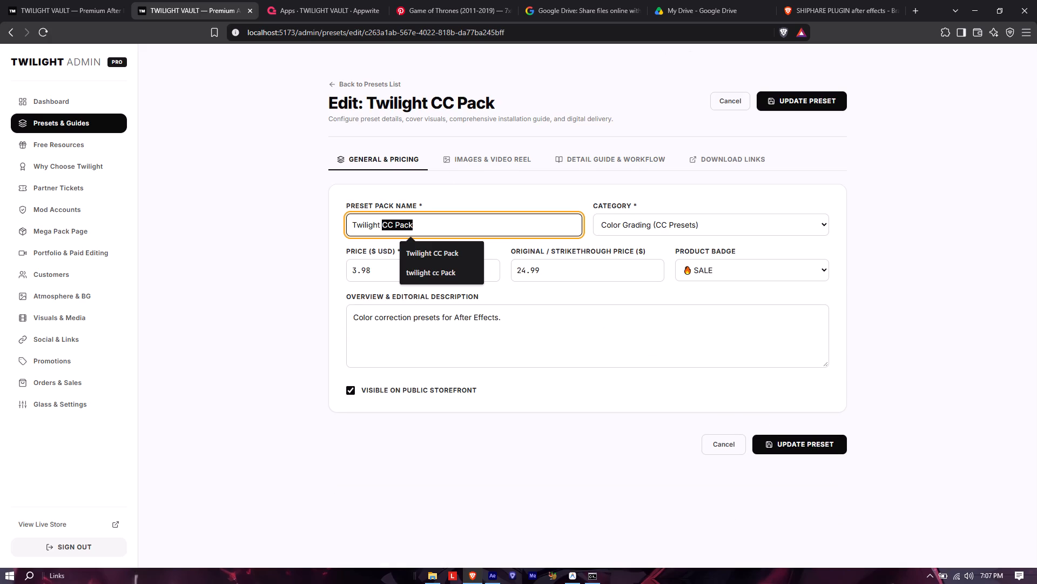
{"action": "type", "text": "right"}
{"action": "key", "text": "space"}
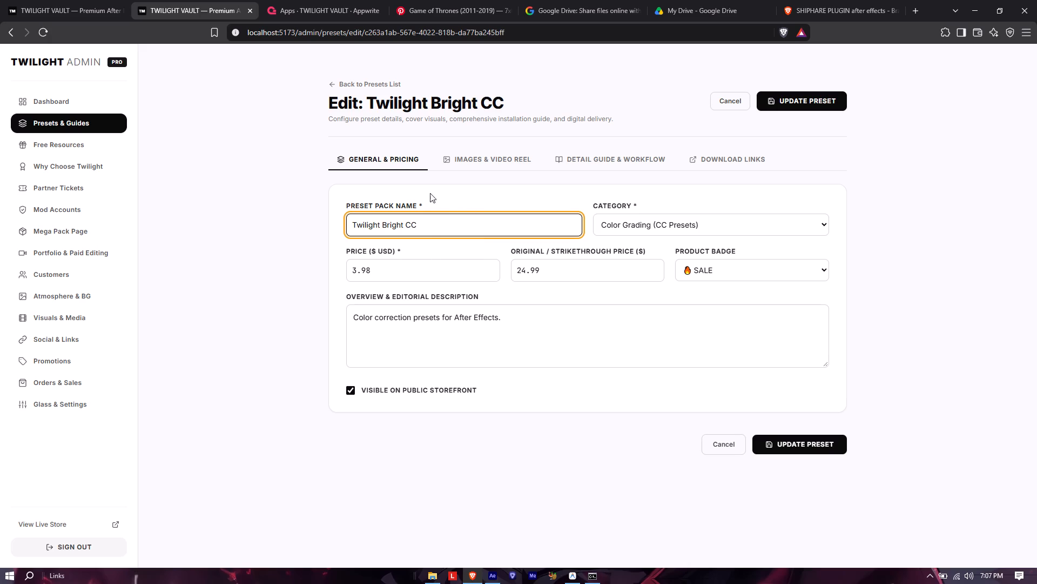
Set the preset pack's price to 2.99 USD.
{"action": "left_click_drag", "start_coordinate": [379, 269], "coordinate": [315, 284]}
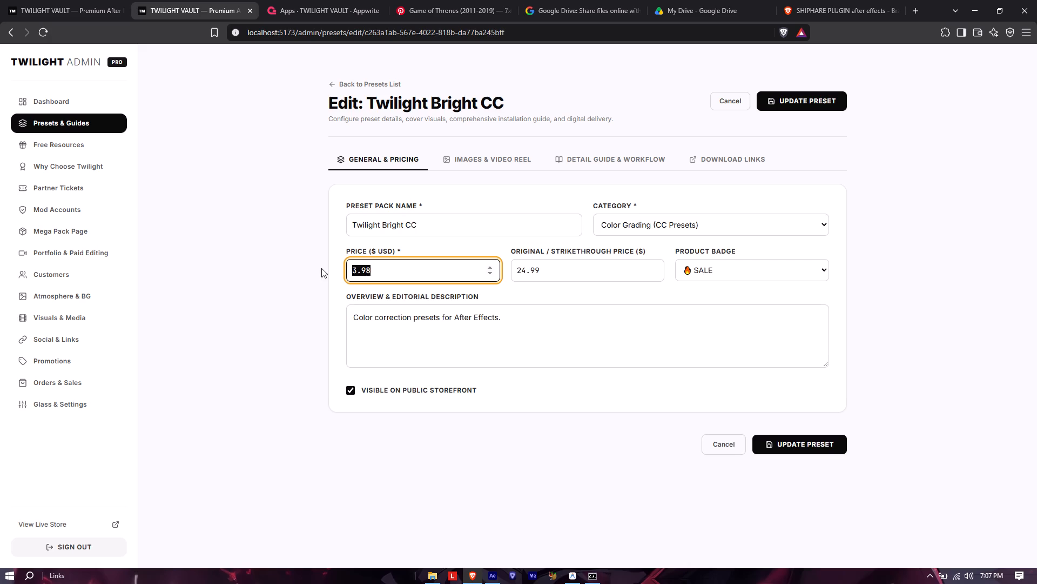
{"action": "key", "text": "BackSpace"}
{"action": "key", "text": "2"}
{"action": "type", "text": ".99"}
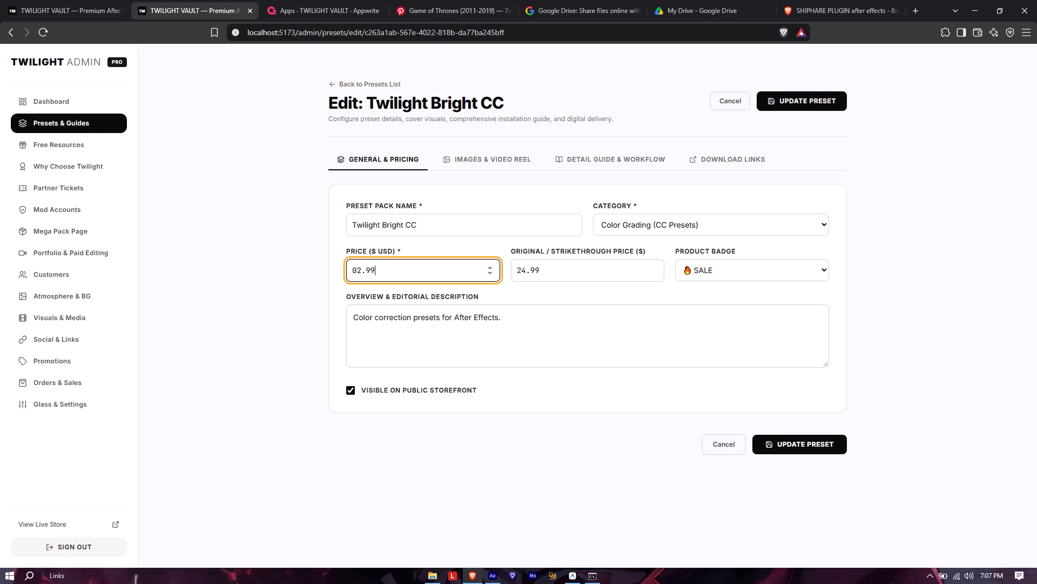
Replace the overview and editorial description with "One of the best main cc of twilight".
{"action": "left_click_drag", "start_coordinate": [521, 322], "coordinate": [312, 335]}
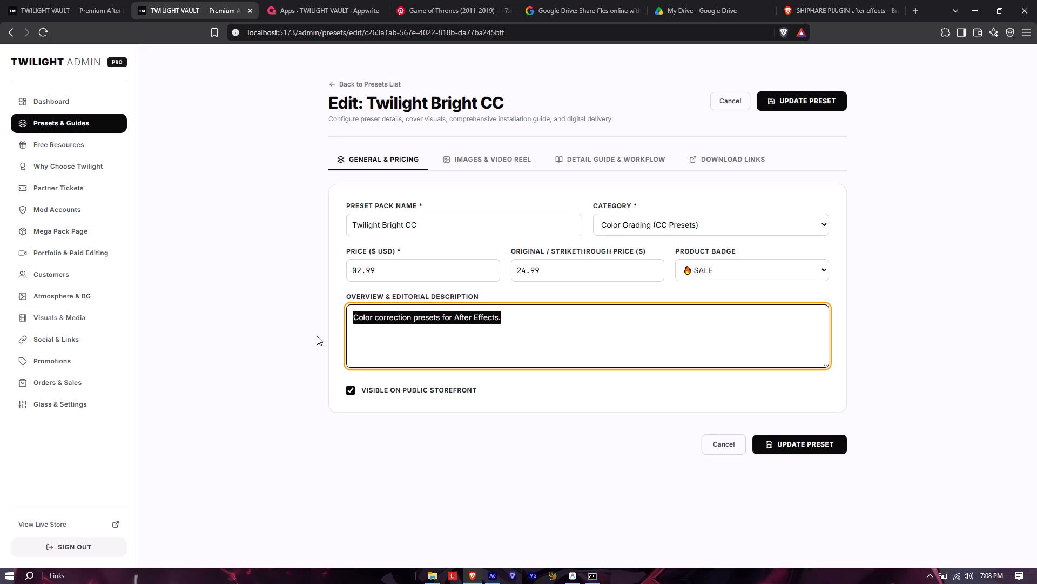
{"action": "type", "text": "BE"}
{"action": "key", "text": "BackSpace"}
{"action": "key", "text": "BackSpace"}
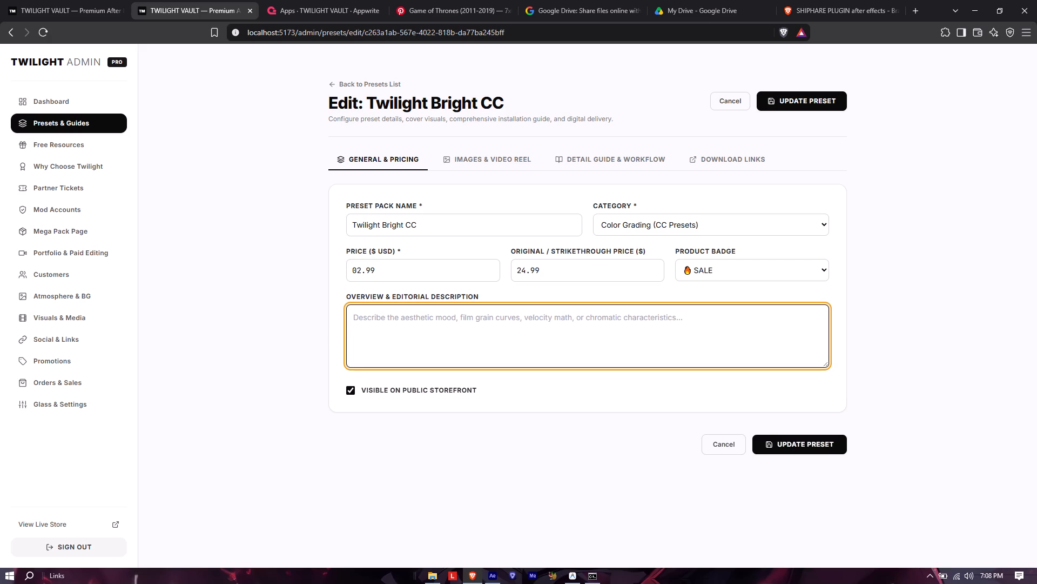
{"action": "key", "text": "o"}
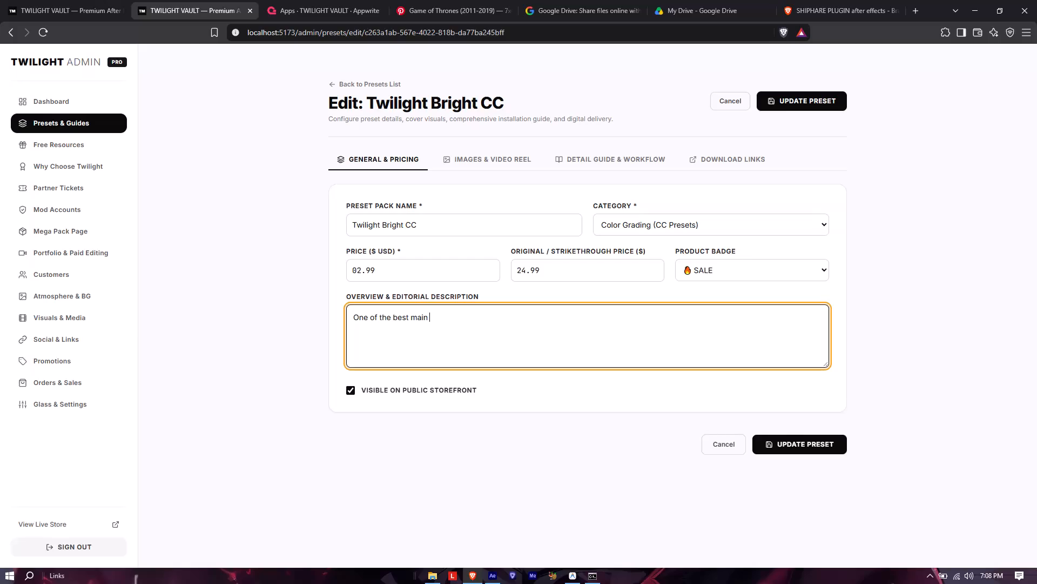
{"action": "type", "text": "twilight"}
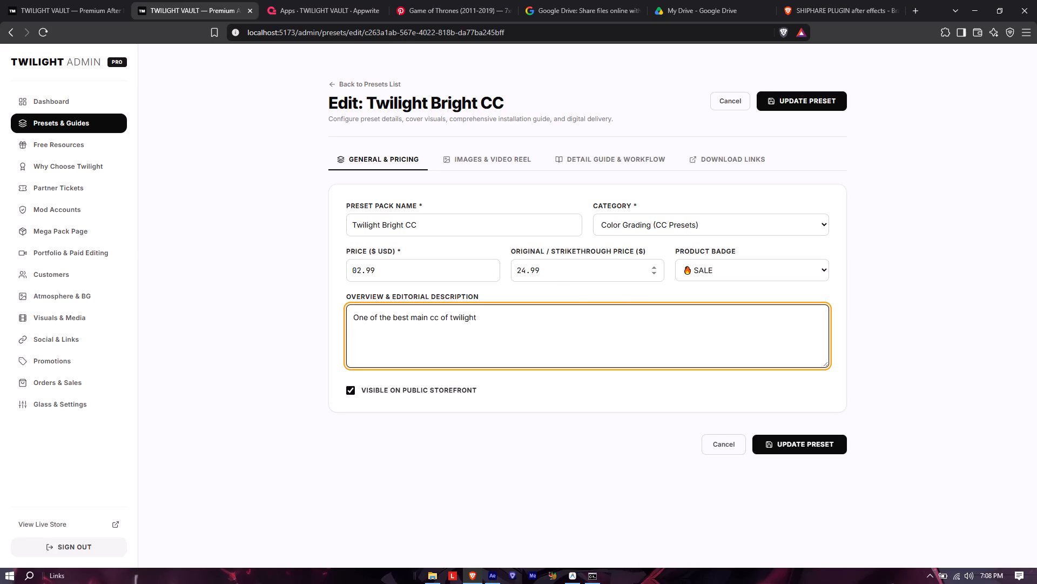
Set the original strikethrough price to 8.99.
{"action": "left_click", "coordinate": [526, 269]}
{"action": "key", "text": "BackSpace"}
{"action": "key", "text": "BackSpace"}
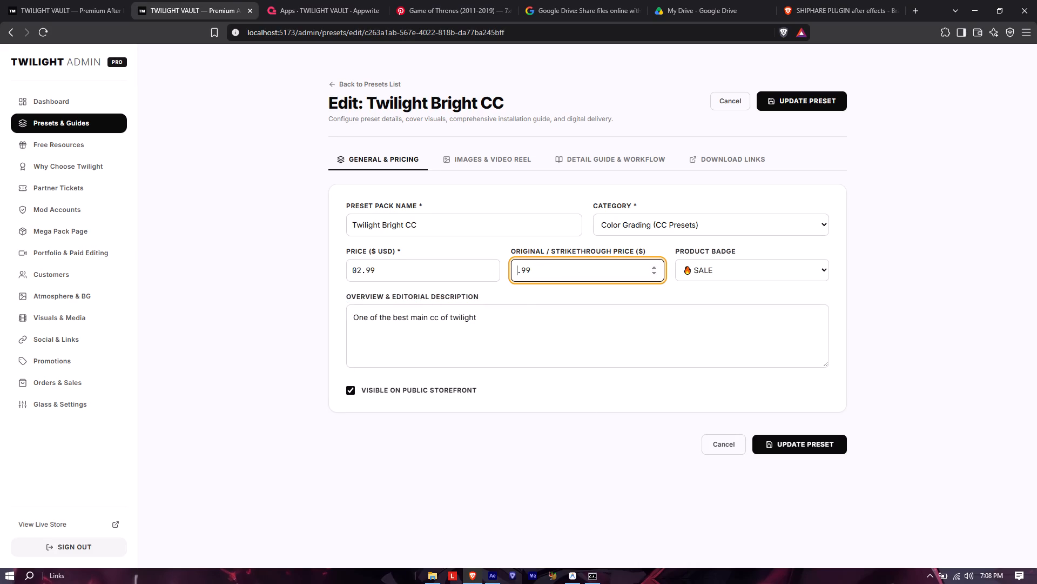
{"action": "key", "text": "8"}
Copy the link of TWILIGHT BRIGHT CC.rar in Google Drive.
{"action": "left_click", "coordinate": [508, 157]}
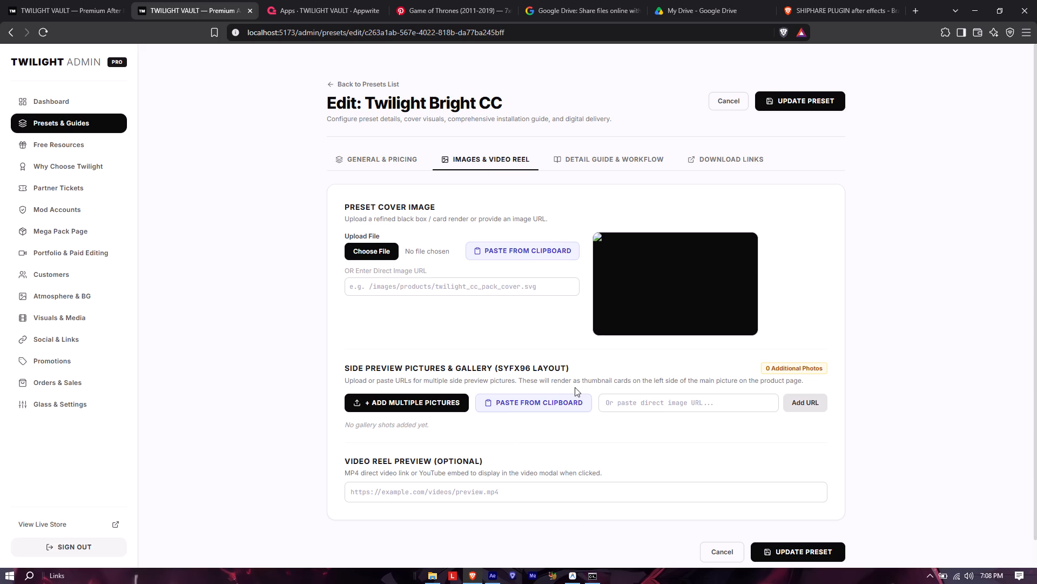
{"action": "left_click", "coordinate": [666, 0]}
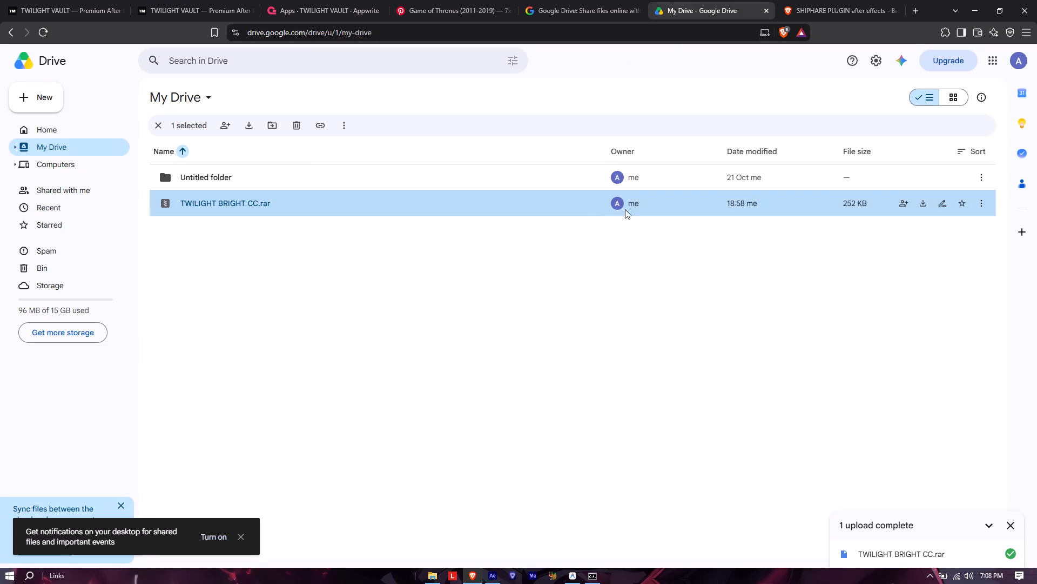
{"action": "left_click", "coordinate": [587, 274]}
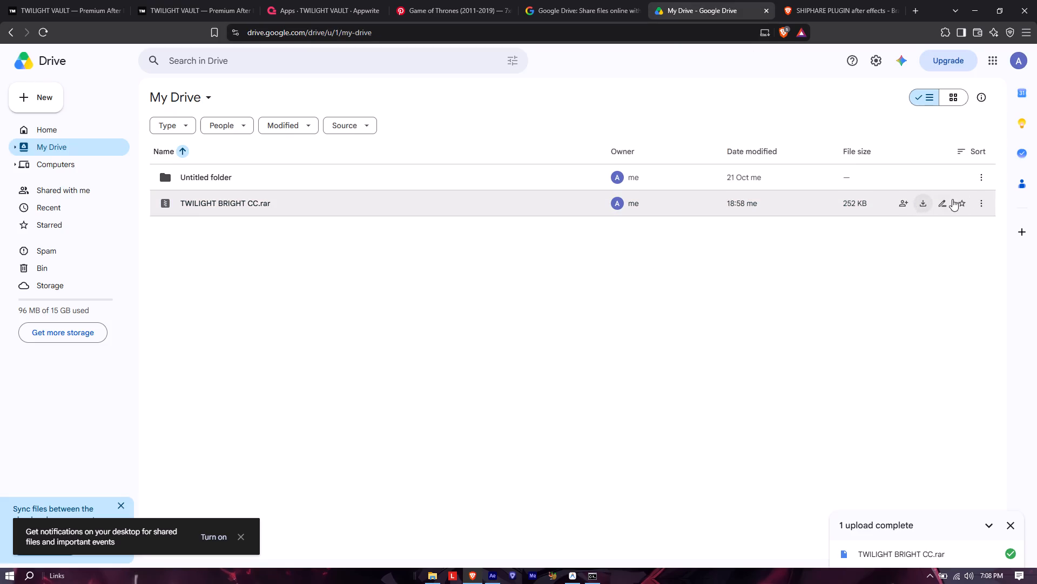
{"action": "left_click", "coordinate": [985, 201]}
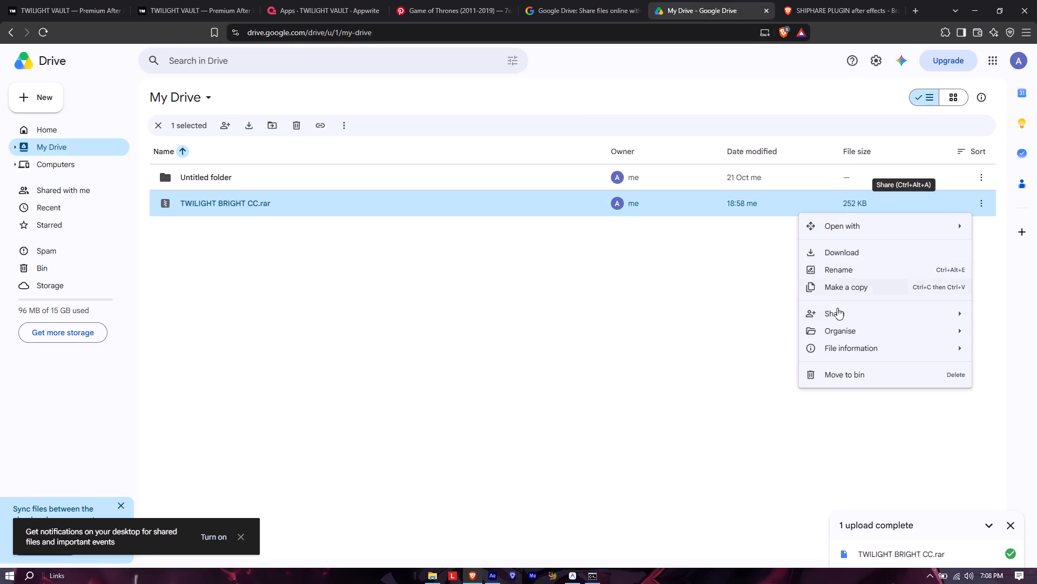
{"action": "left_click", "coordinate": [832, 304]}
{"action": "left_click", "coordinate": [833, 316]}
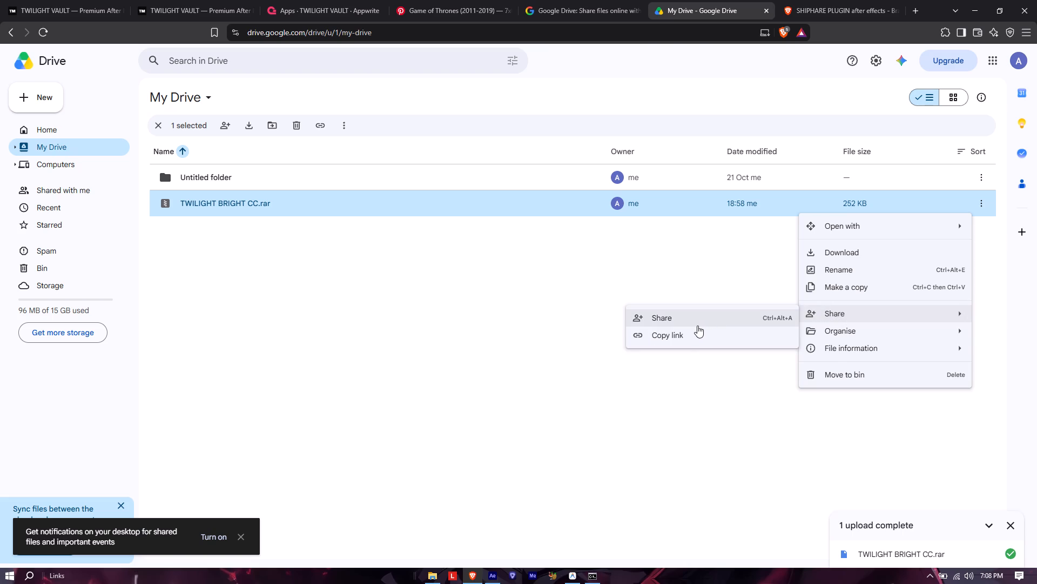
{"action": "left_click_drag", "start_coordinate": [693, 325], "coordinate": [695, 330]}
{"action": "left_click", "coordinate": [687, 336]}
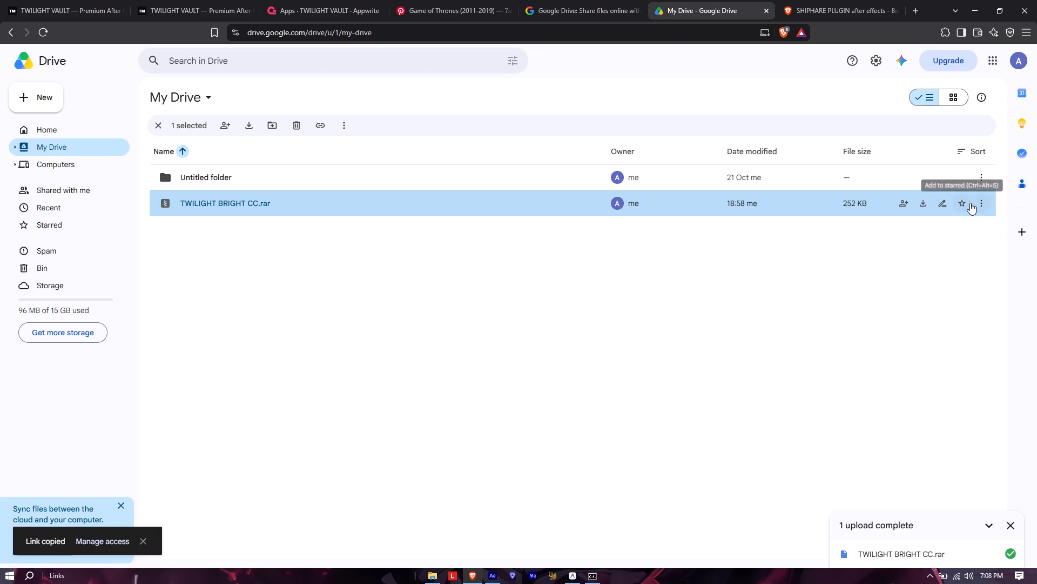
Change the general access of TWILIGHT BRIGHT CC.rar to anyone with the link and copy its share link.
{"action": "left_click", "coordinate": [978, 204]}
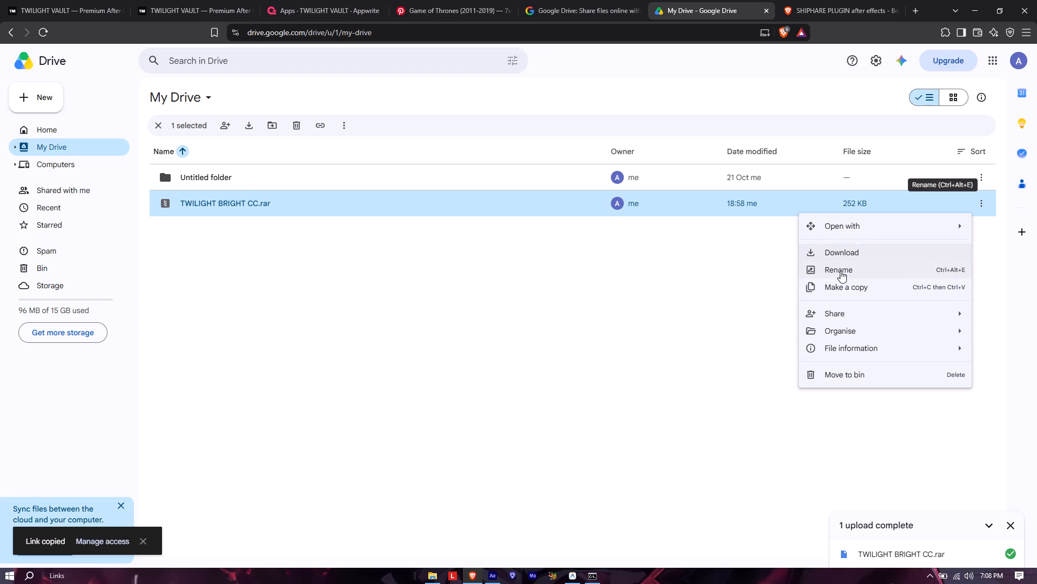
{"action": "left_click", "coordinate": [840, 312]}
{"action": "left_click", "coordinate": [665, 315]}
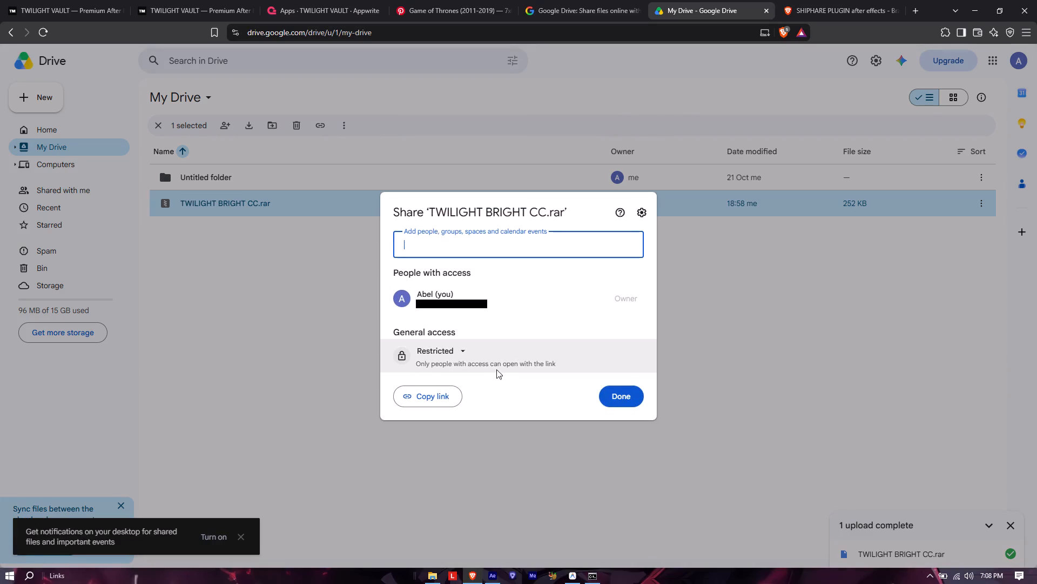
{"action": "left_click", "coordinate": [454, 356]}
{"action": "left_click", "coordinate": [471, 397]}
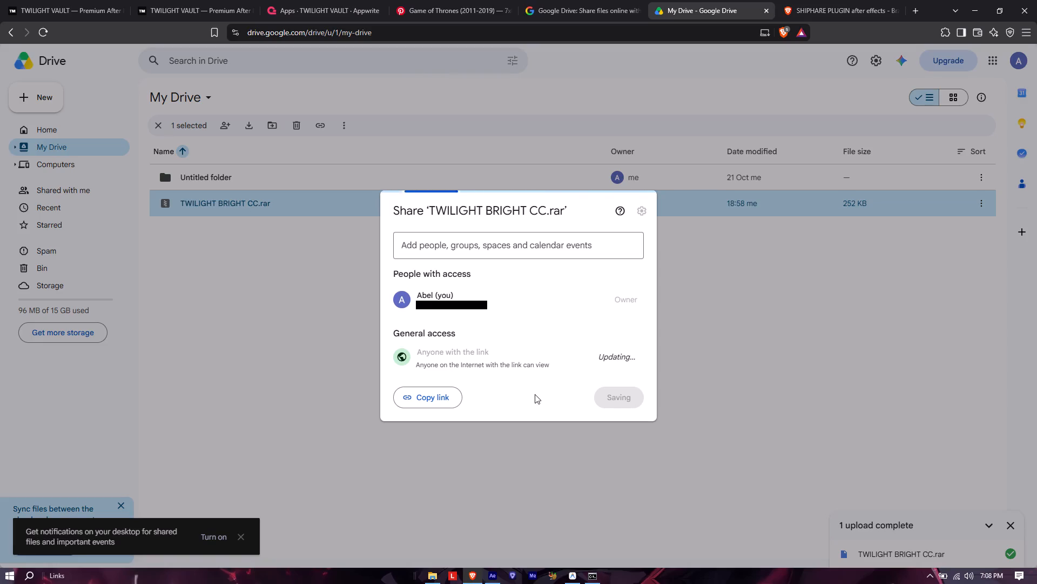
{"action": "left_click", "coordinate": [442, 398]}
{"action": "left_click", "coordinate": [758, 223]}
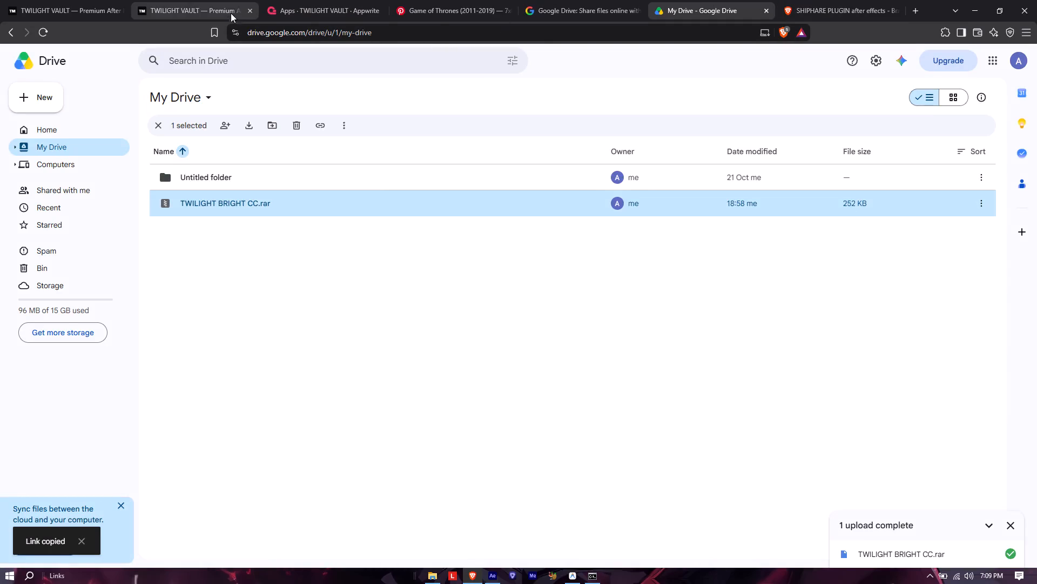
Back in the preset's store listing, paste the Drive link as the URL of the Master .zip Archive download.
{"action": "left_click", "coordinate": [227, 7]}
{"action": "left_click", "coordinate": [712, 155]}
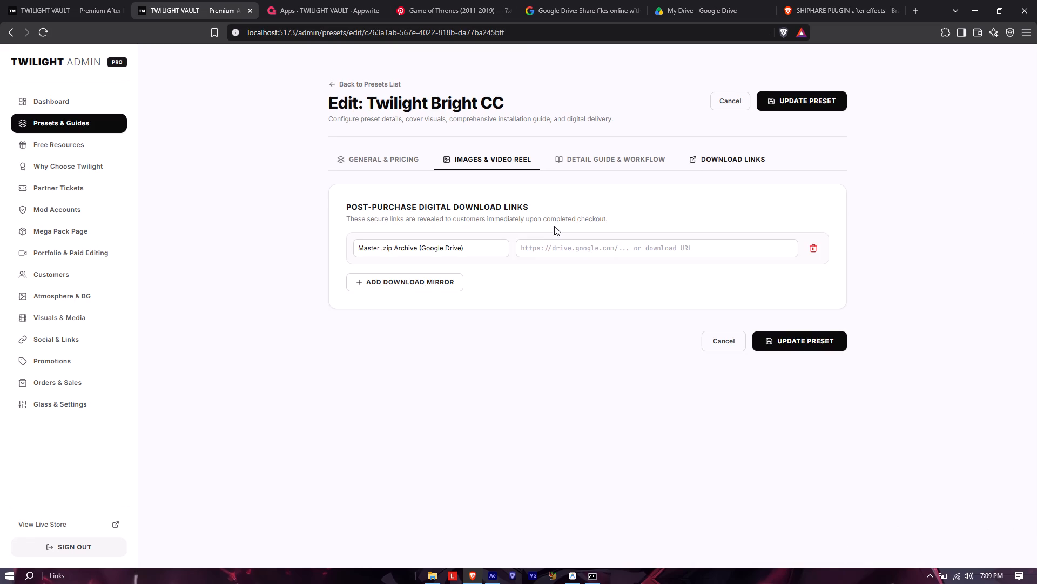
{"action": "left_click", "coordinate": [551, 243]}
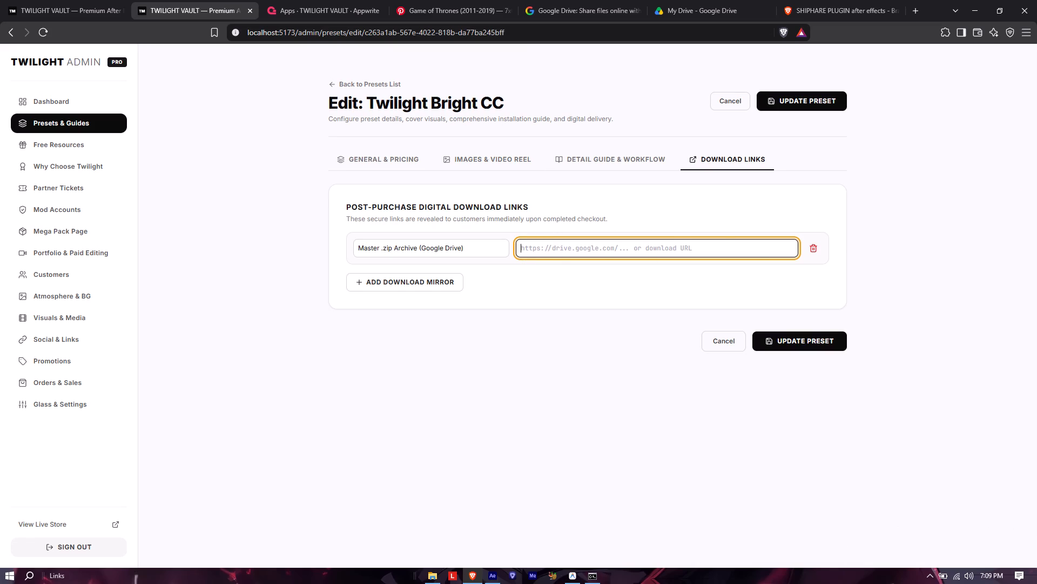
{"action": "key", "text": "ctrl+v"}
{"action": "left_click", "coordinate": [605, 149]}
{"action": "left_click", "coordinate": [595, 157]}
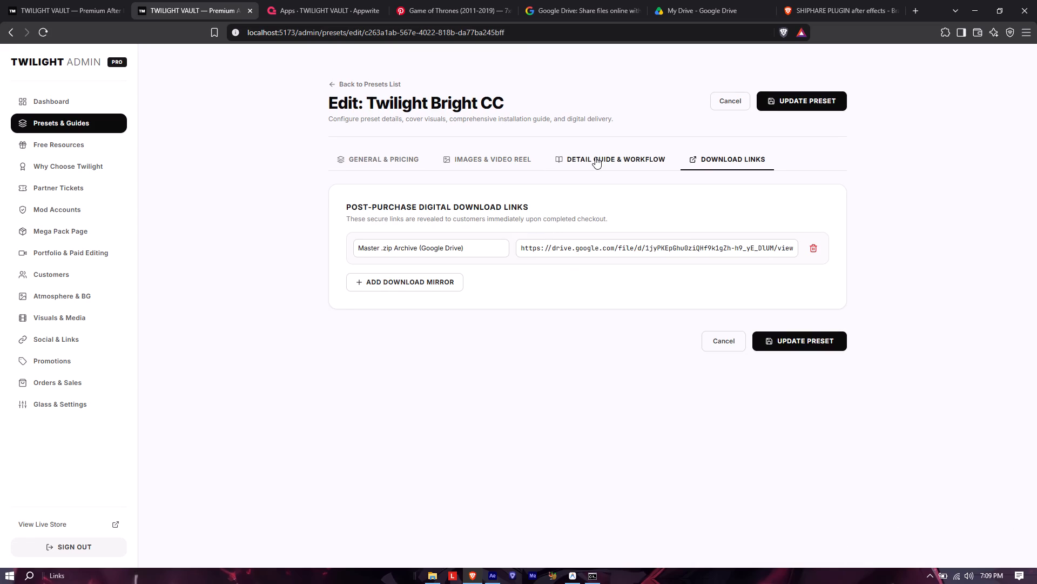
Capture the full before/after picture from the After Effects composition Comp 1 and paste it as the listing's preset cover image.
{"action": "left_click", "coordinate": [501, 163]}
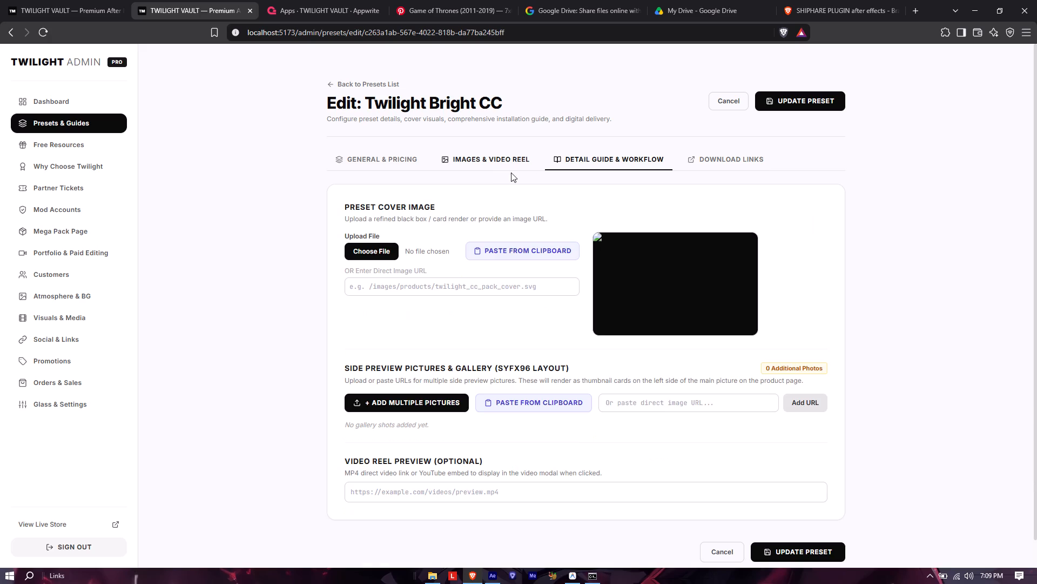
{"action": "left_click", "coordinate": [488, 576]}
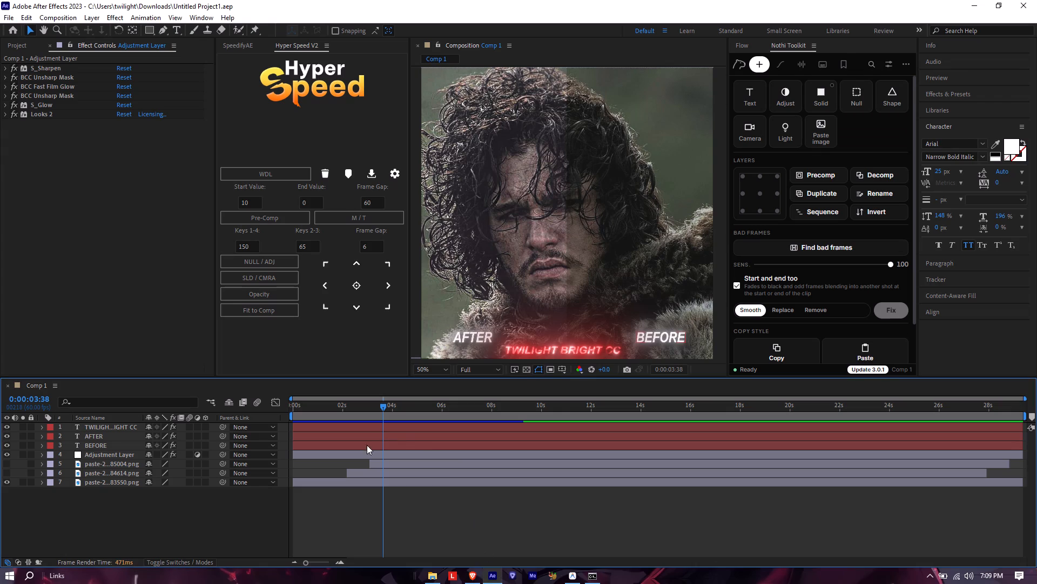
{"action": "left_click", "coordinate": [414, 286]}
{"action": "key", "text": "grave"}
{"action": "left_click", "coordinate": [827, 283]}
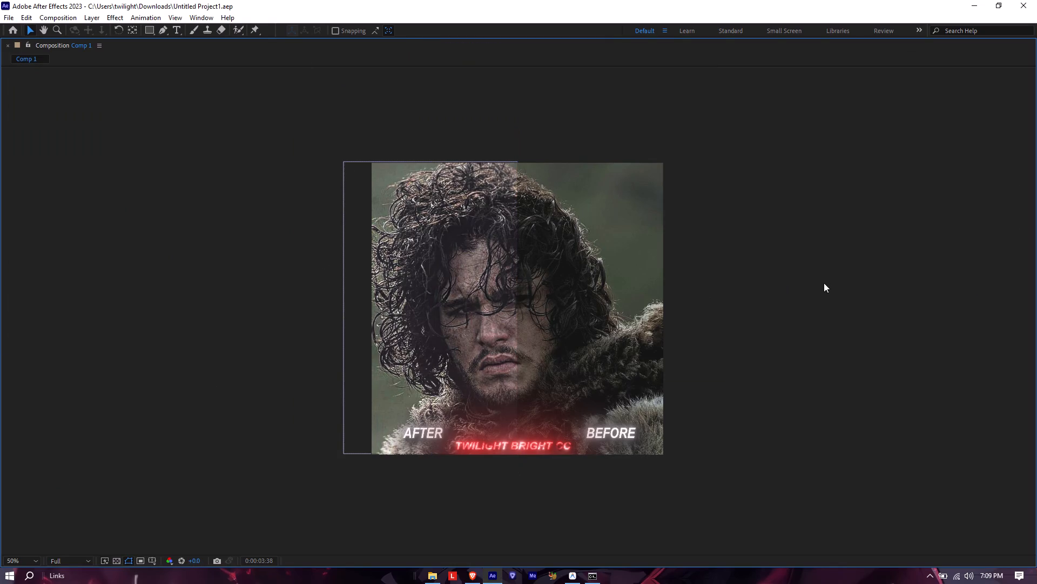
{"action": "key", "text": "shift+super+s"}
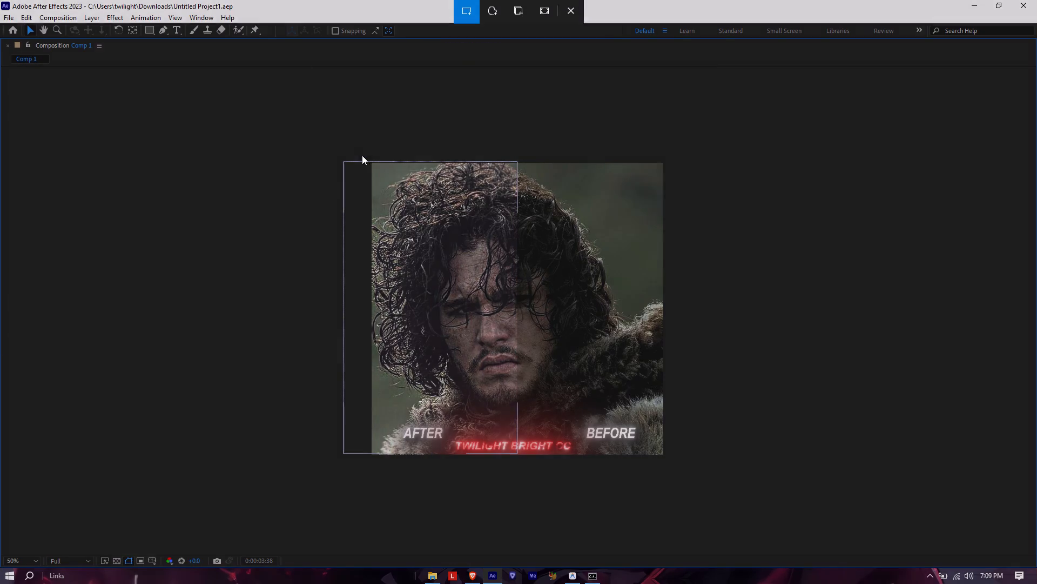
{"action": "left_click_drag", "start_coordinate": [372, 165], "coordinate": [580, 230]}
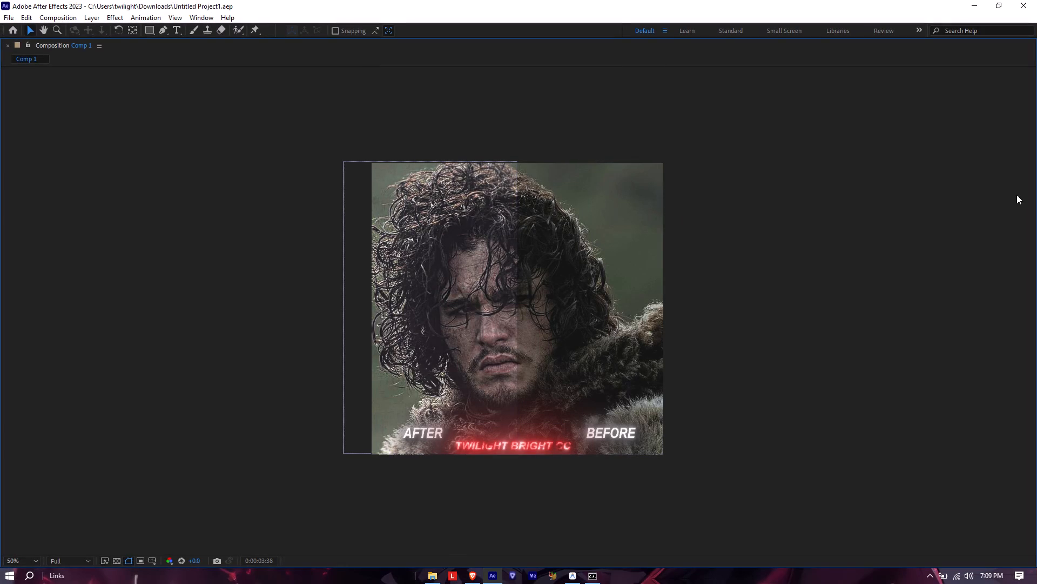
{"action": "key", "text": "shift+super+s"}
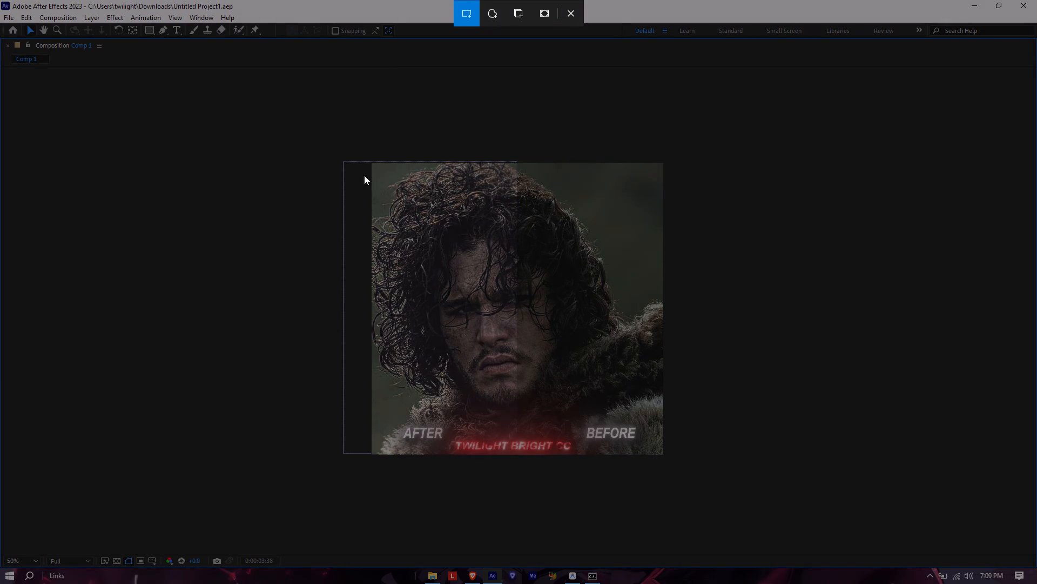
{"action": "left_click_drag", "start_coordinate": [373, 163], "coordinate": [628, 410]}
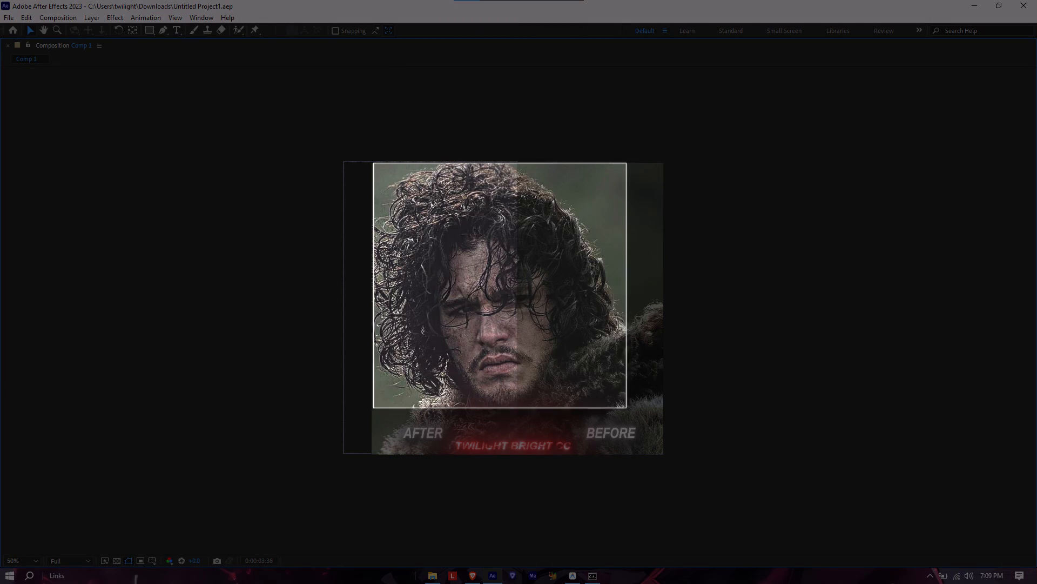
{"action": "left_click_drag", "start_coordinate": [628, 410], "coordinate": [663, 453]}
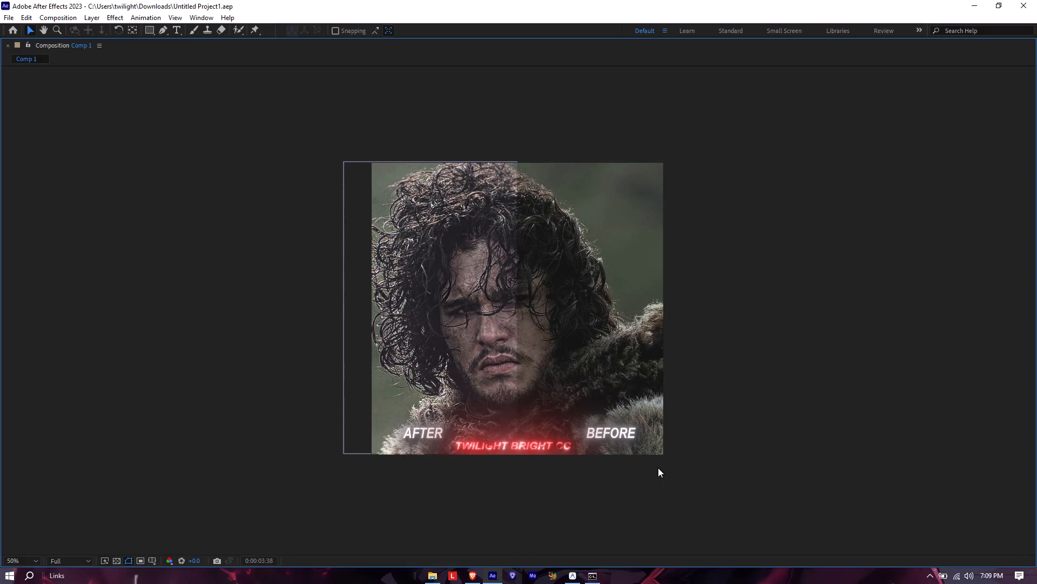
{"action": "left_click", "coordinate": [478, 577]}
{"action": "left_click", "coordinate": [524, 247]}
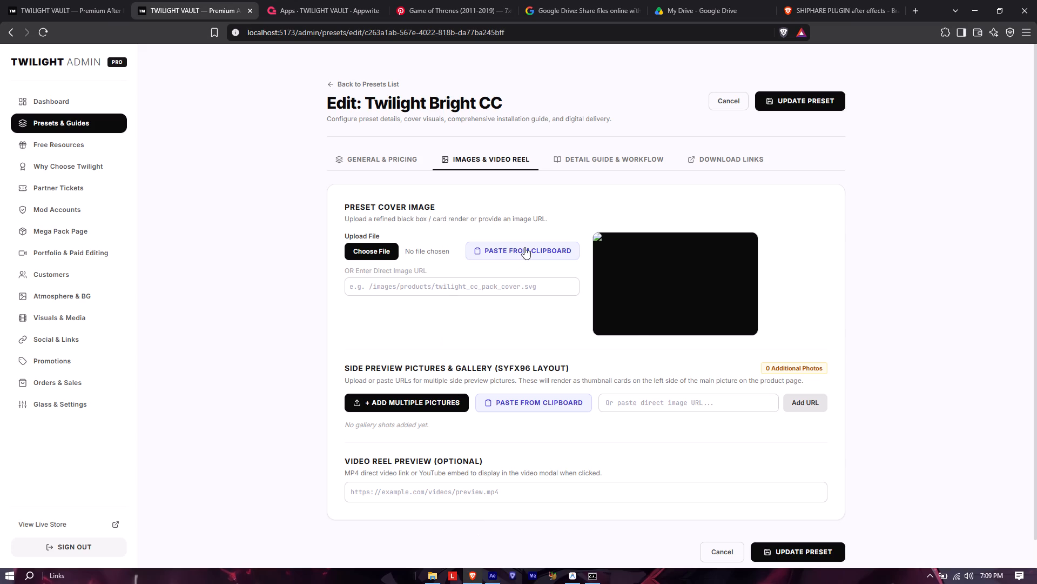
Show layer paste-2...84614.png in After Effects Comp 1, capture its before/after picture, and paste it into the listing's side preview gallery.
{"action": "left_click", "coordinate": [491, 581]}
{"action": "key", "text": "grave"}
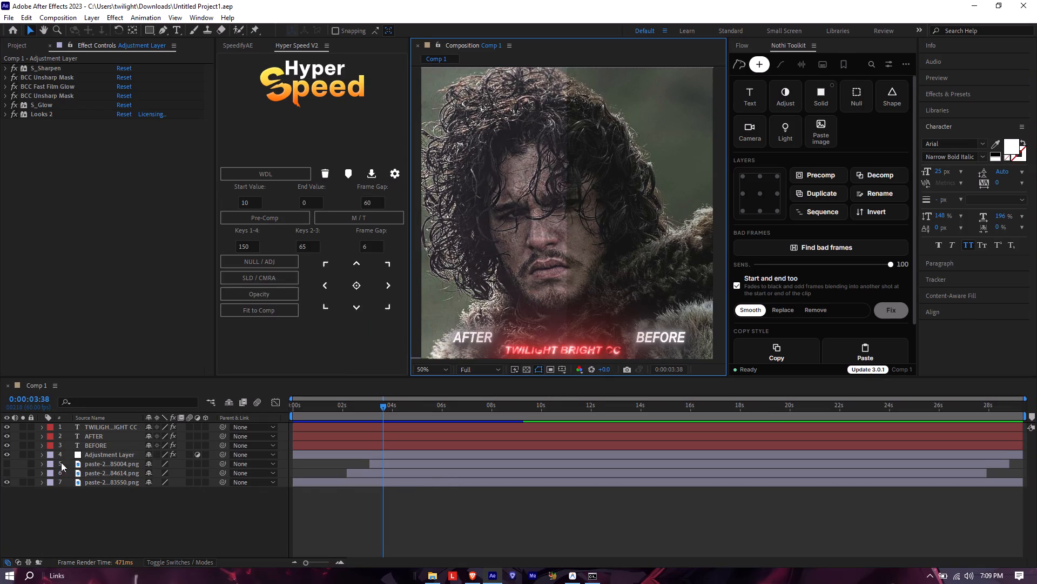
{"action": "left_click", "coordinate": [6, 472]}
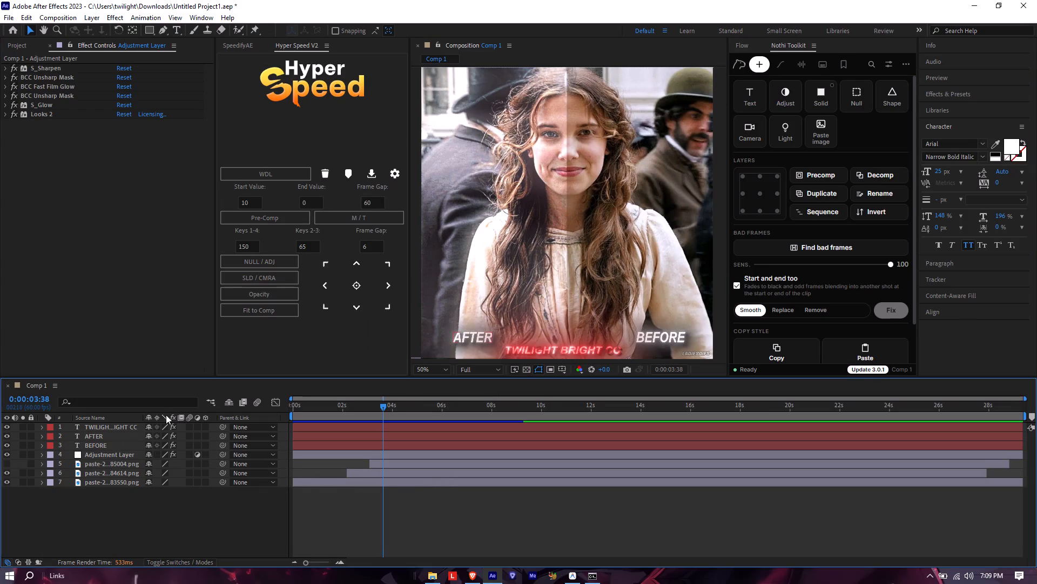
{"action": "left_click", "coordinate": [432, 290]}
{"action": "key", "text": "grave"}
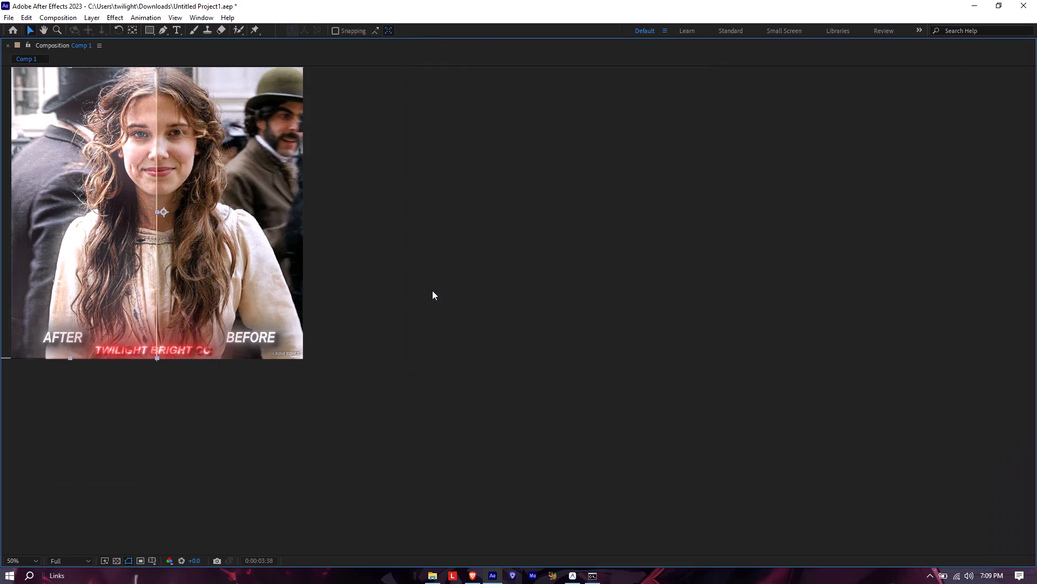
{"action": "left_click", "coordinate": [811, 248]}
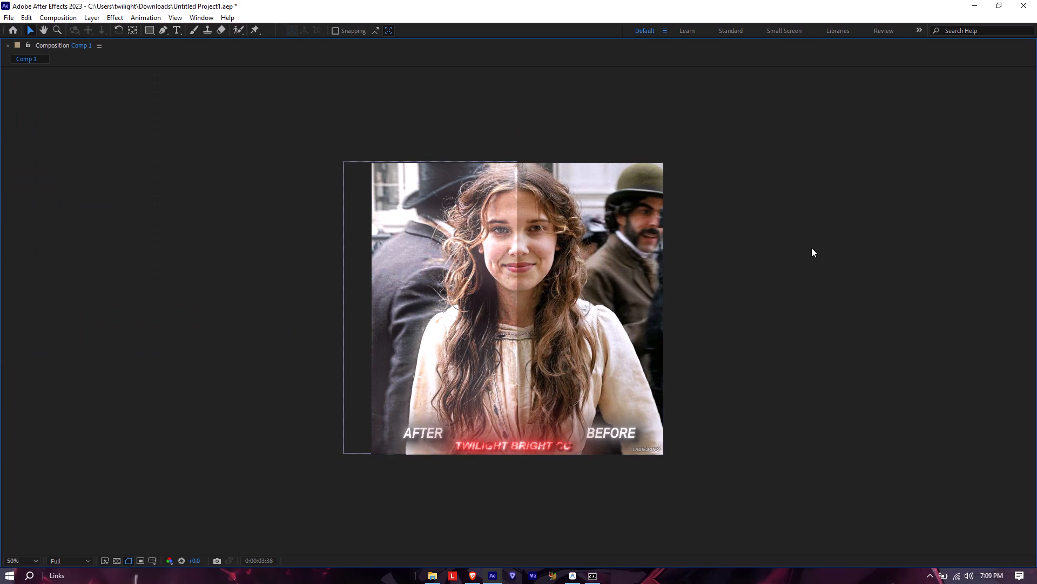
{"action": "key", "text": "shift+super+s"}
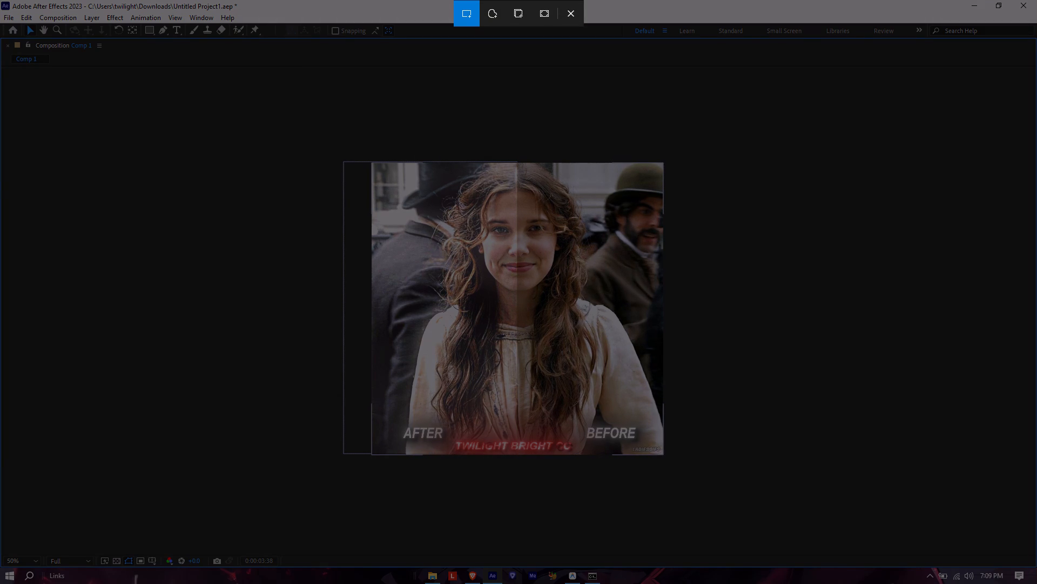
{"action": "left_click_drag", "start_coordinate": [375, 163], "coordinate": [655, 454]}
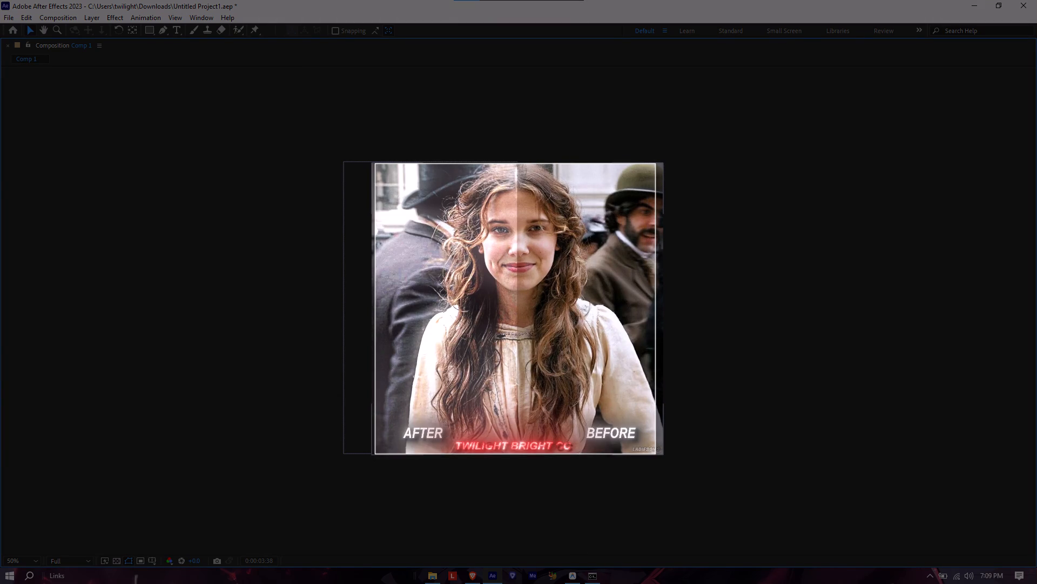
{"action": "left_click_drag", "start_coordinate": [655, 454], "coordinate": [656, 455]}
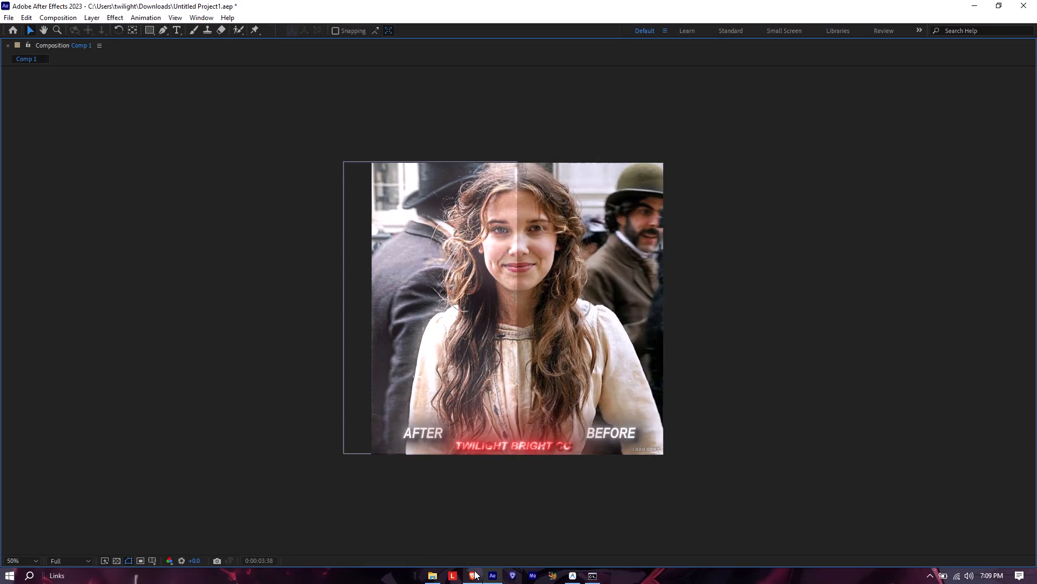
{"action": "left_click", "coordinate": [474, 577]}
{"action": "left_click", "coordinate": [521, 400]}
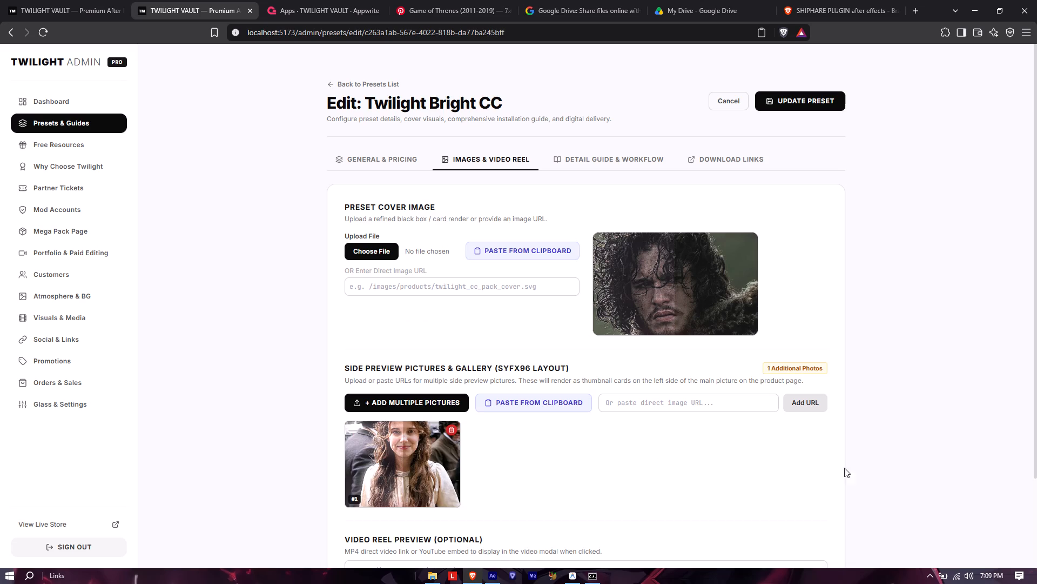
Show layer paste-2...85004.png in Comp 1, capture its before/after picture, and paste it as the second side preview picture in the listing.
{"action": "left_click", "coordinate": [494, 575]}
{"action": "key", "text": "grave"}
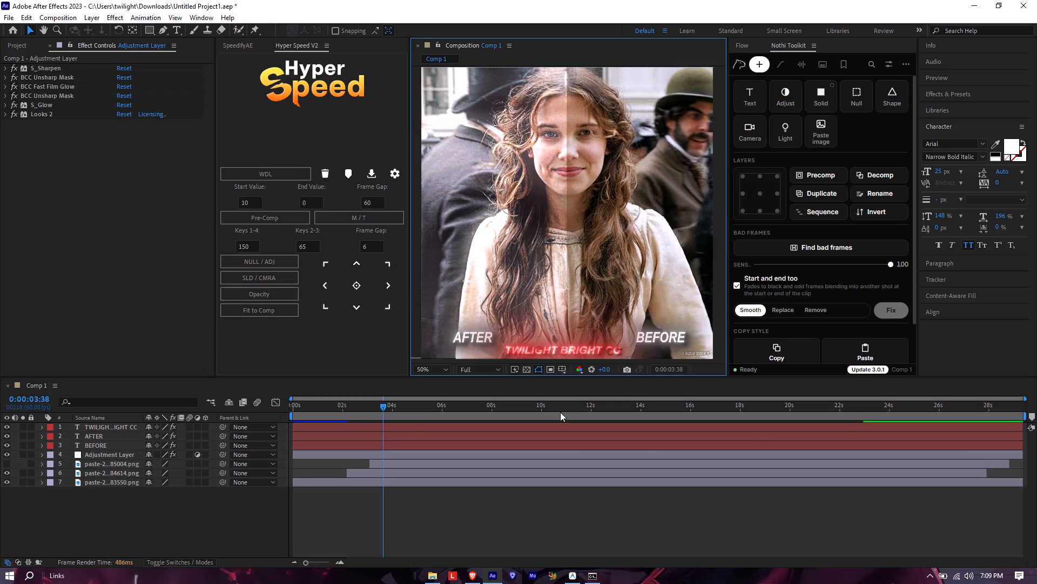
{"action": "left_click", "coordinate": [7, 465]}
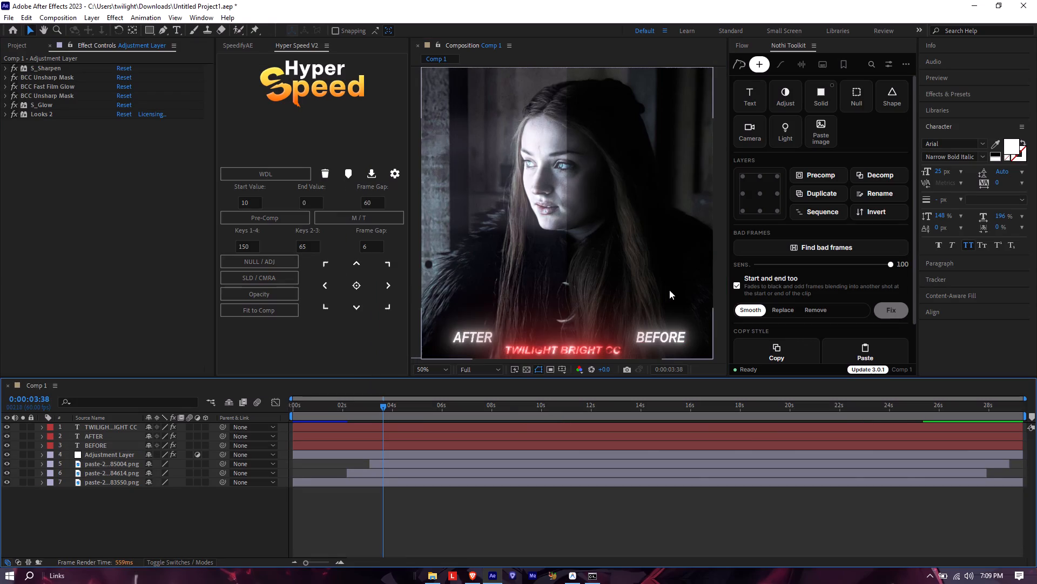
{"action": "left_click", "coordinate": [678, 286]}
{"action": "key", "text": "grave"}
{"action": "left_click", "coordinate": [810, 278]}
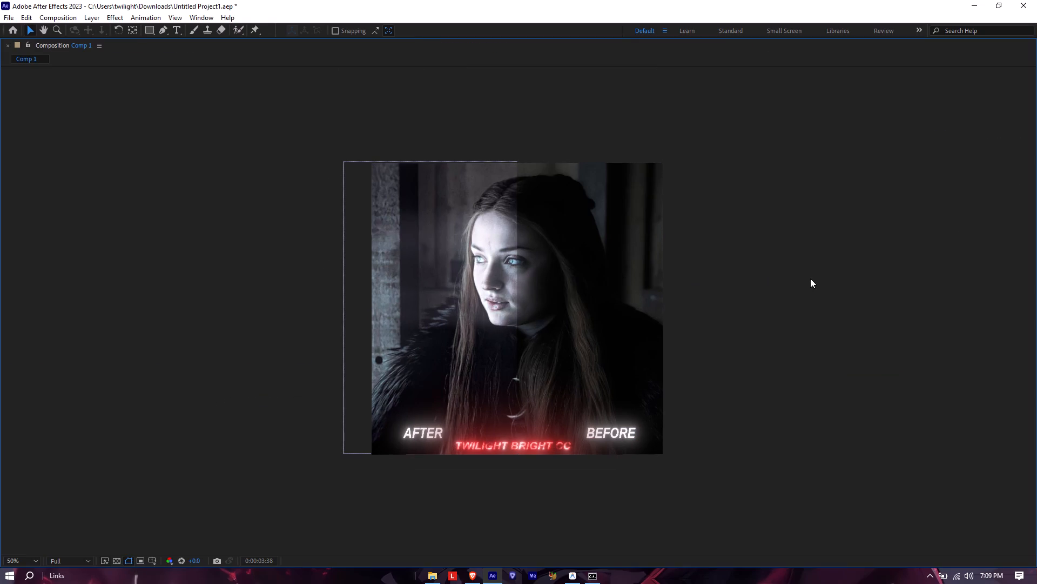
{"action": "key", "text": "shift+super+s"}
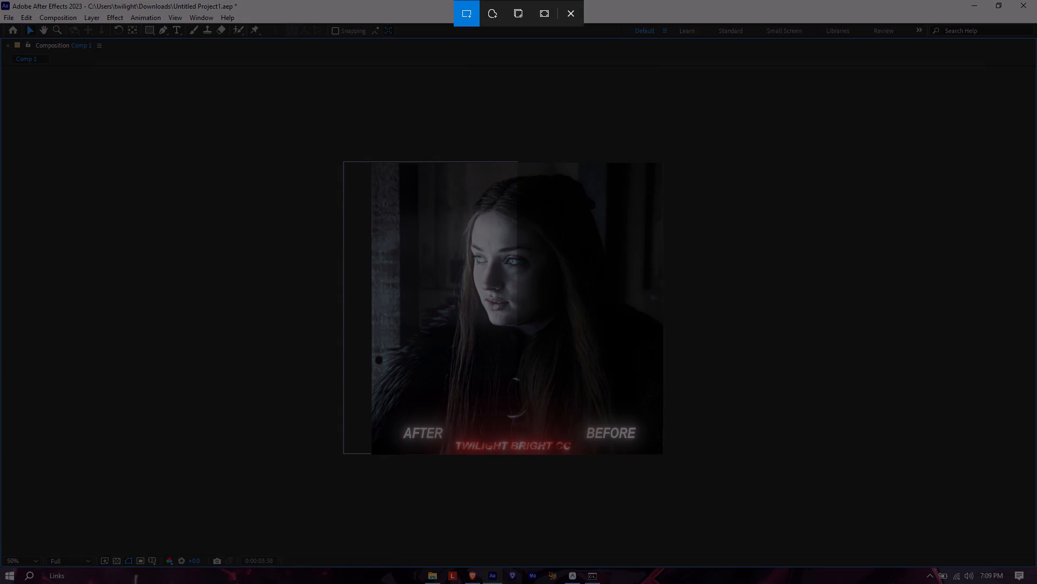
{"action": "left_click_drag", "start_coordinate": [373, 167], "coordinate": [644, 443]}
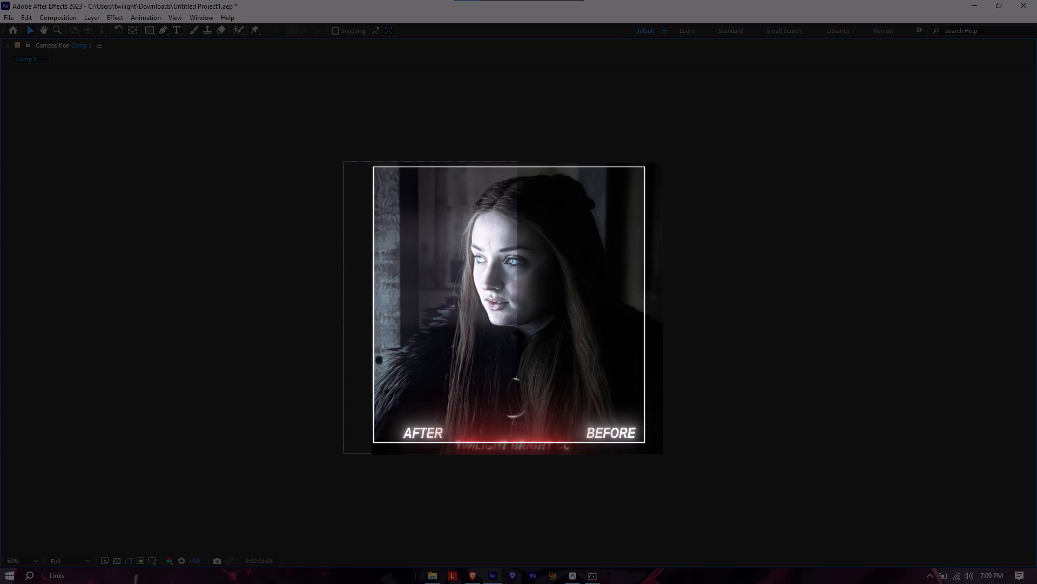
{"action": "left_click_drag", "start_coordinate": [644, 443], "coordinate": [655, 454]}
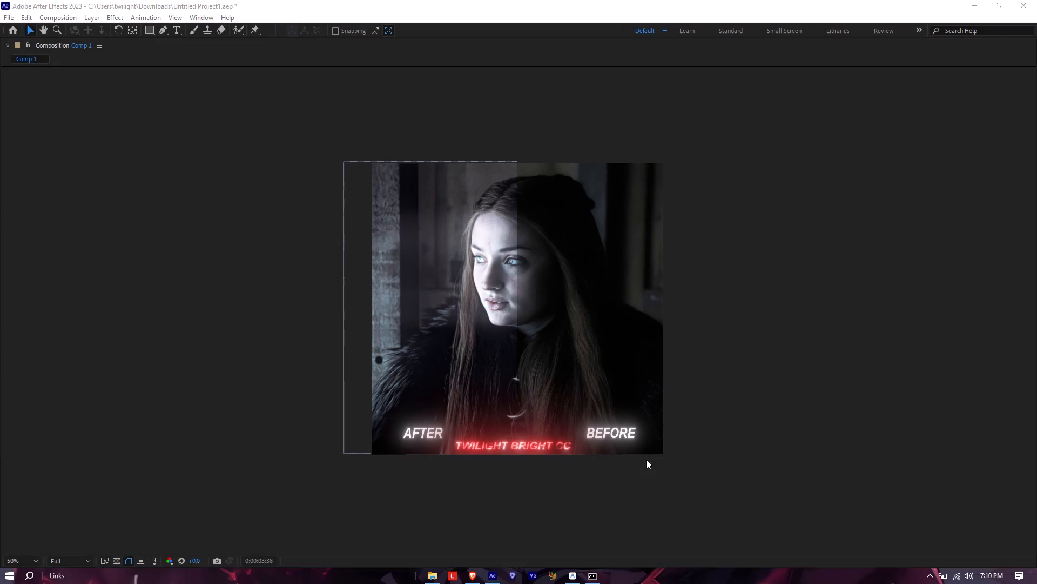
{"action": "left_click", "coordinate": [471, 578]}
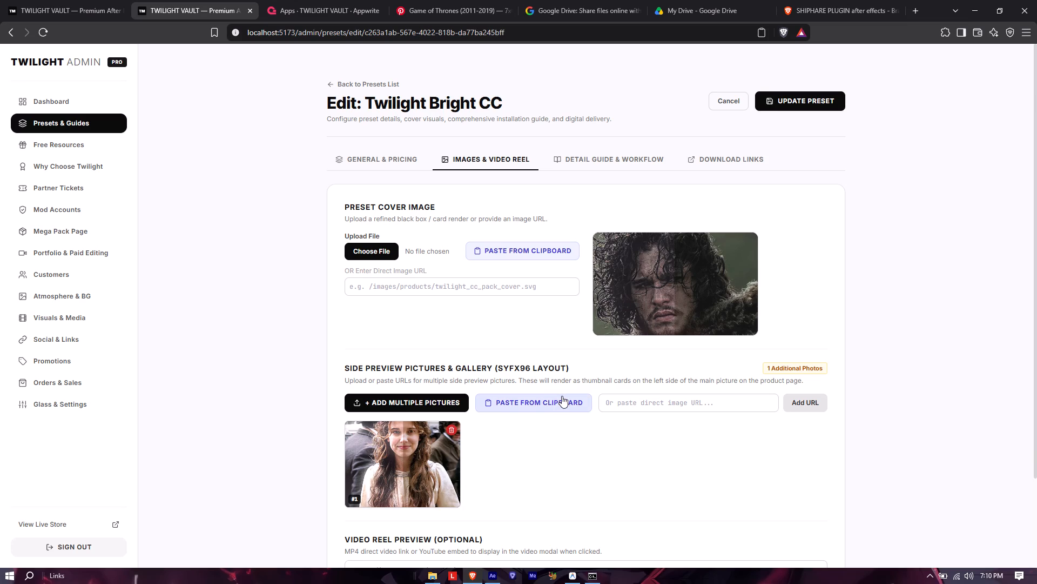
{"action": "left_click", "coordinate": [551, 401]}
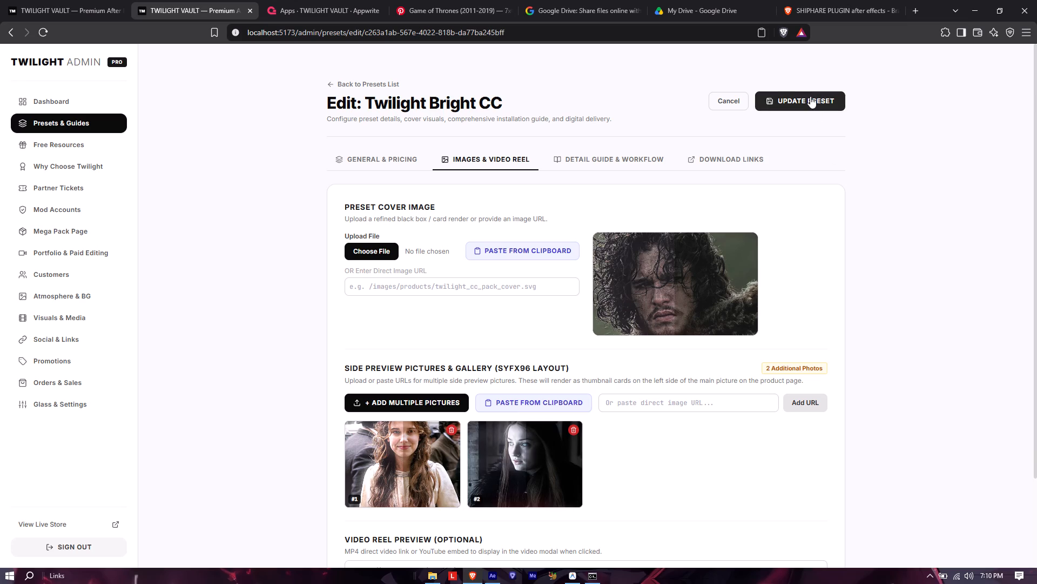
Save the updated Twilight Bright CC preset and reload the presets list.
{"action": "left_click", "coordinate": [810, 96]}
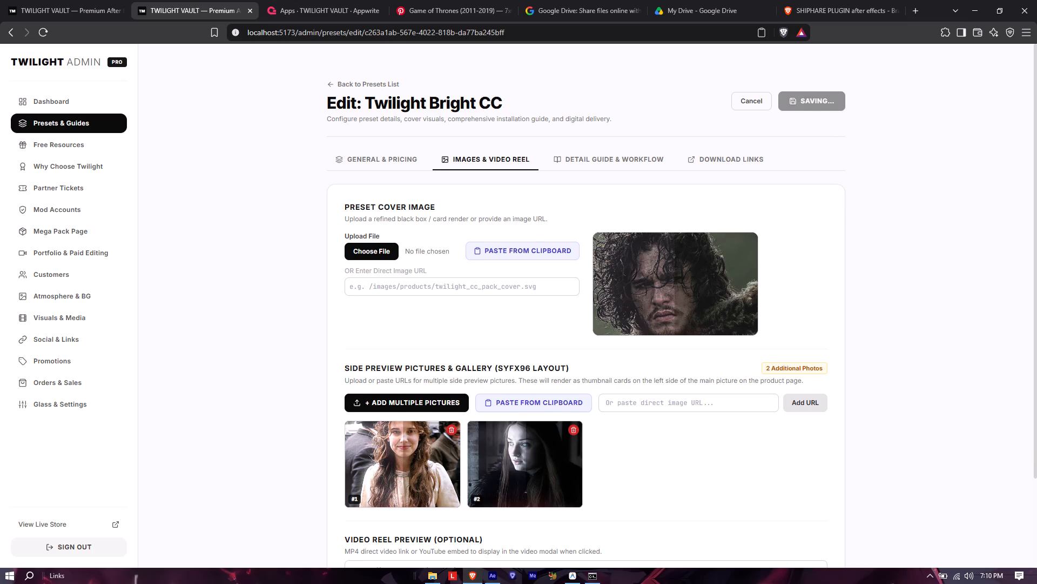
{"action": "scroll", "coordinate": [498, 274], "scroll_direction": "down", "scroll_amount": 1}
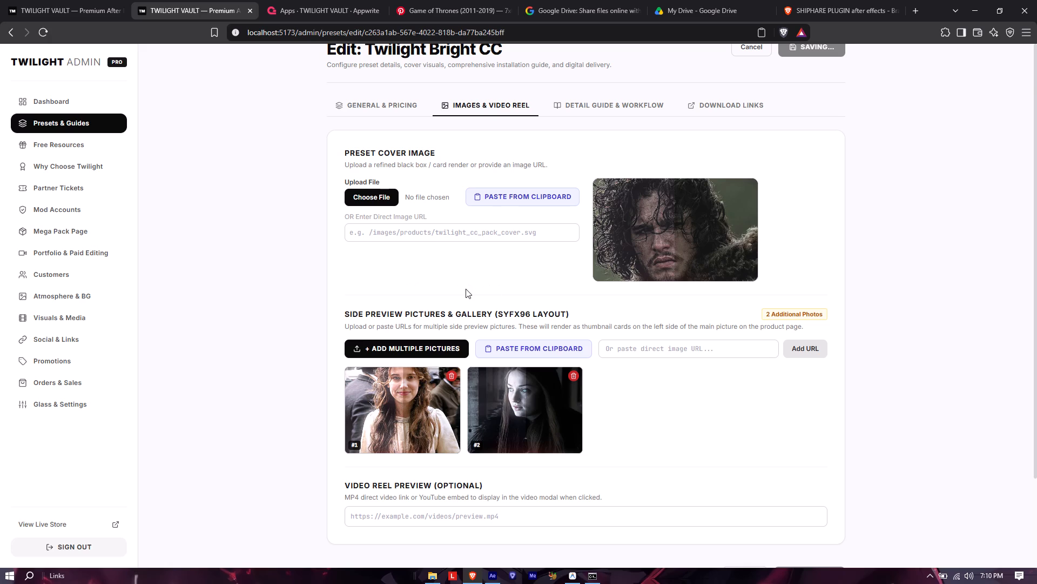
{"action": "scroll", "coordinate": [465, 288], "scroll_direction": "up", "scroll_amount": 2}
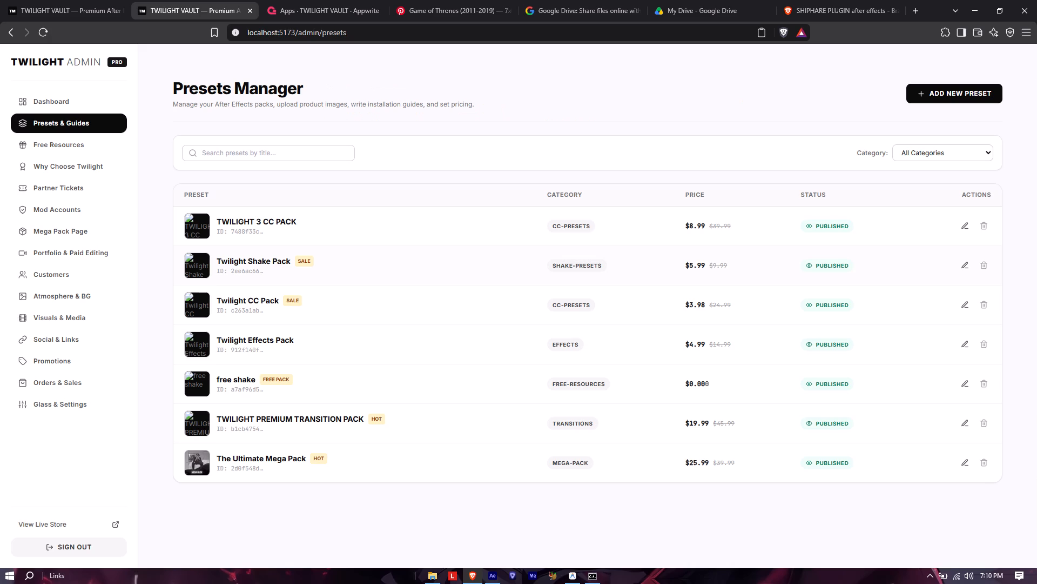
{"action": "left_click", "coordinate": [41, 29]}
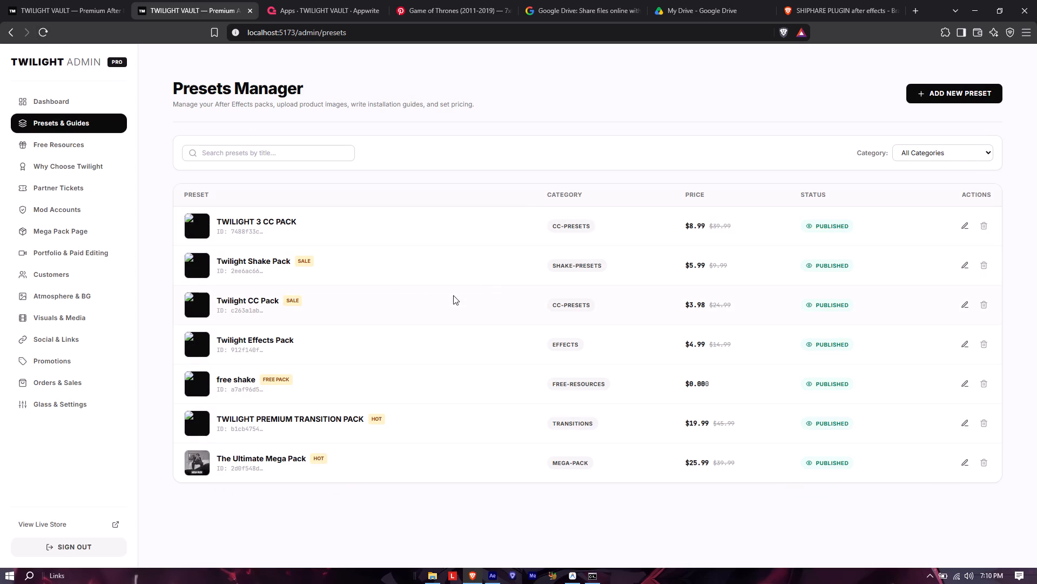
On the live store, reload the CC presets category and check its pack cards and quick views for the listing update.
{"action": "left_click", "coordinate": [73, 8]}
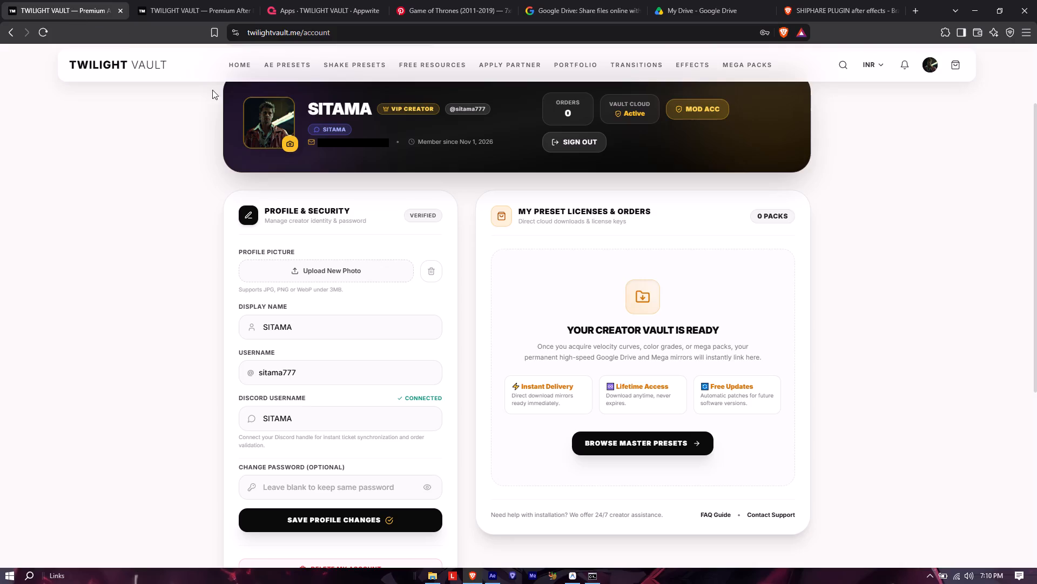
{"action": "left_click", "coordinate": [269, 63]}
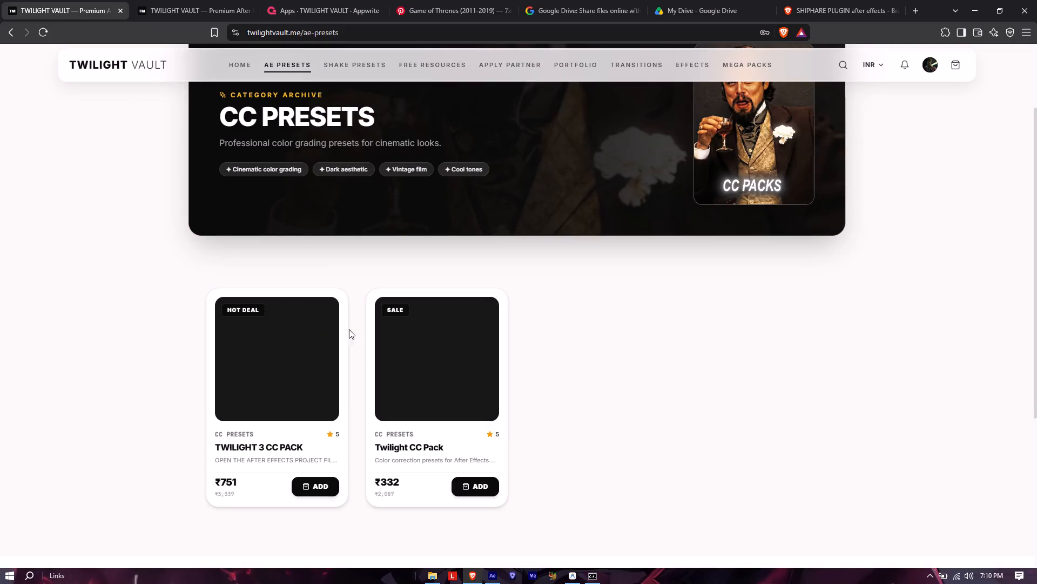
{"action": "left_click", "coordinate": [38, 25]}
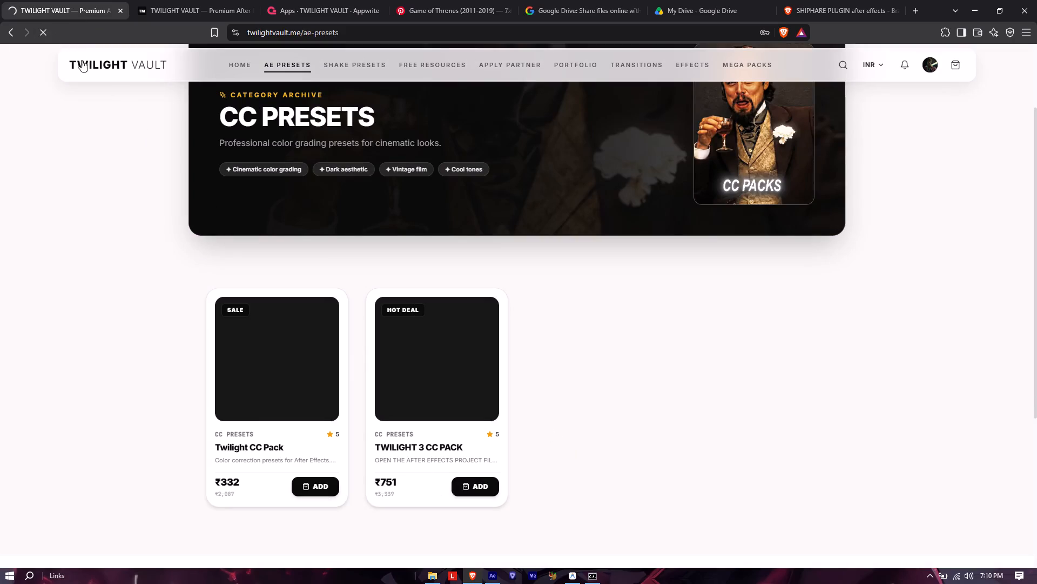
{"action": "left_click", "coordinate": [440, 353]}
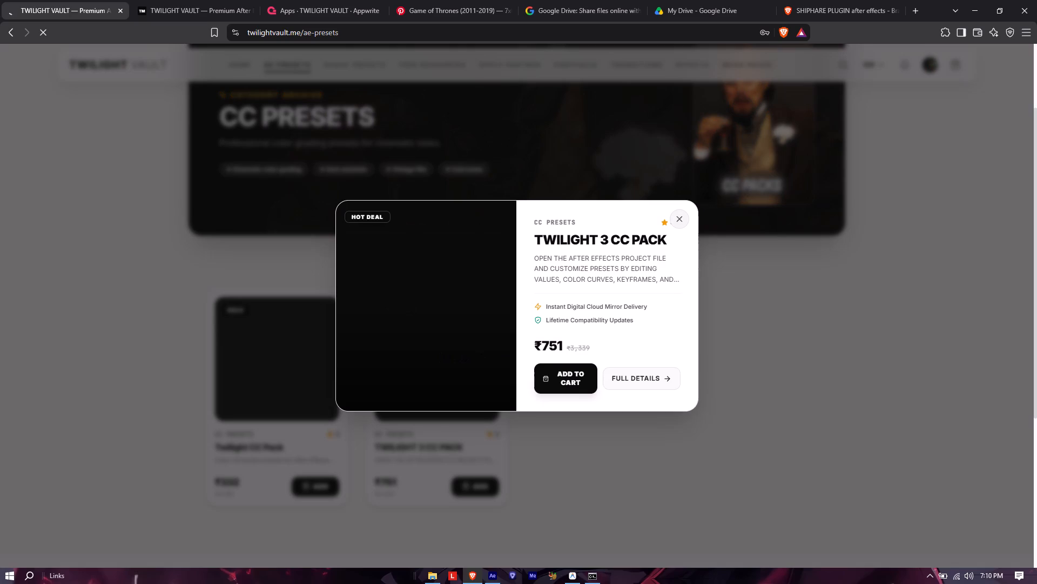
{"action": "left_click", "coordinate": [747, 291]}
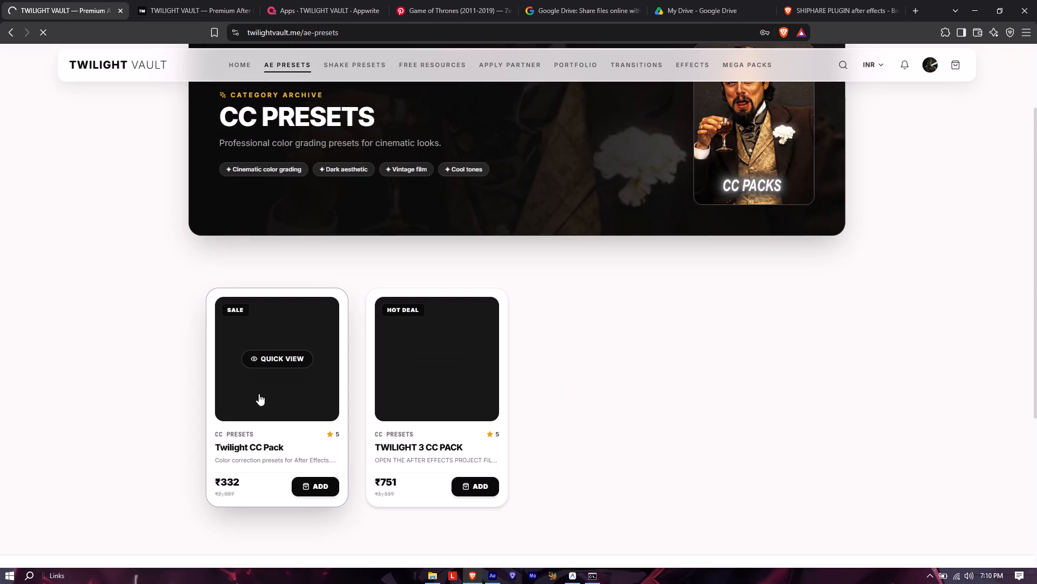
{"action": "left_click", "coordinate": [272, 362]}
{"action": "left_click", "coordinate": [358, 327]}
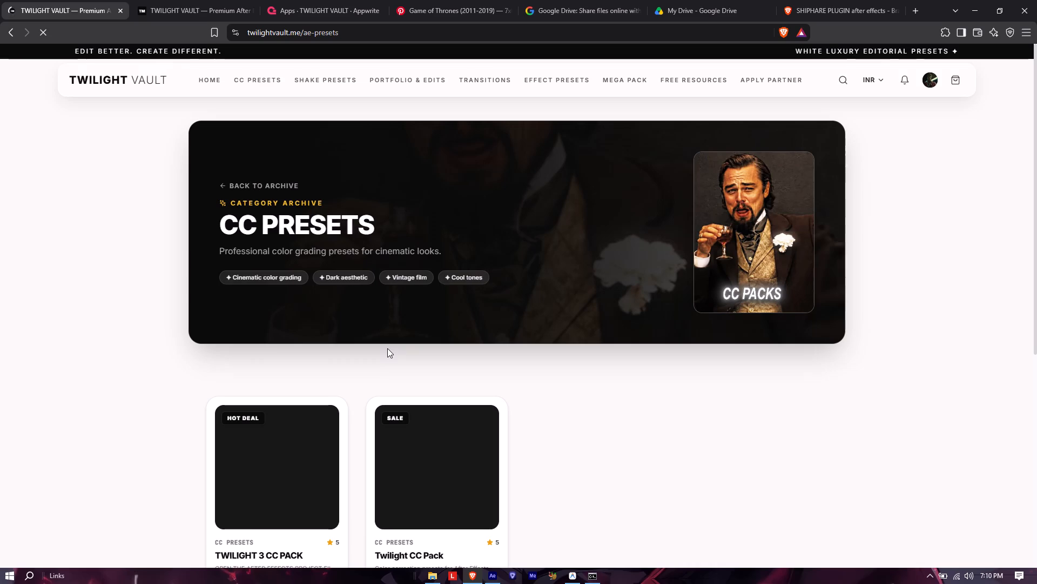
{"action": "left_click", "coordinate": [188, 0]}
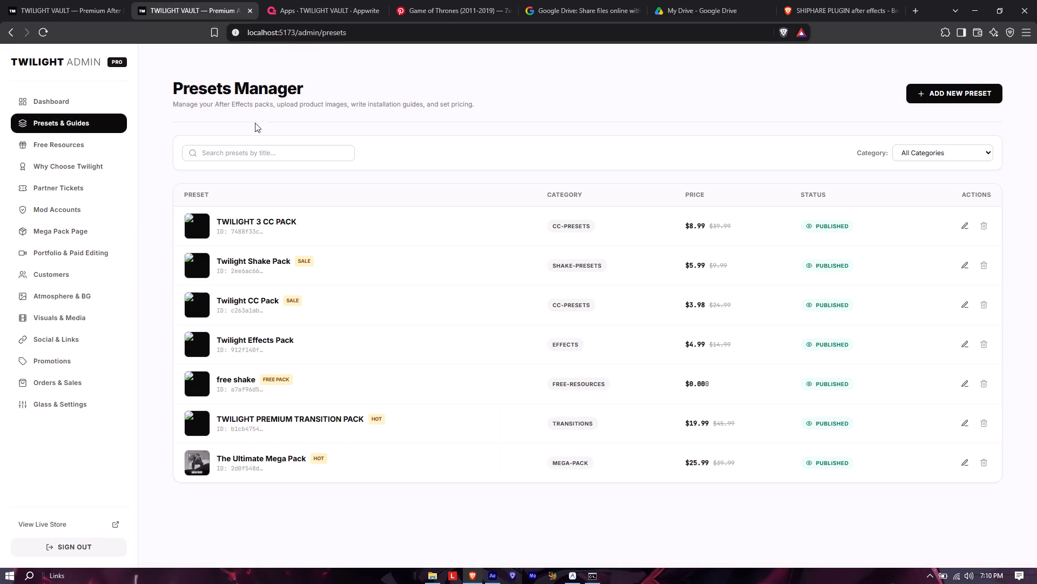
{"action": "left_click", "coordinate": [42, 0]}
Examine the full product page of Twilight CC Pack on the live store, including its image, details and related packs, and return to CC Presets.
{"action": "scroll", "coordinate": [269, 393], "scroll_direction": "down", "scroll_amount": 3}
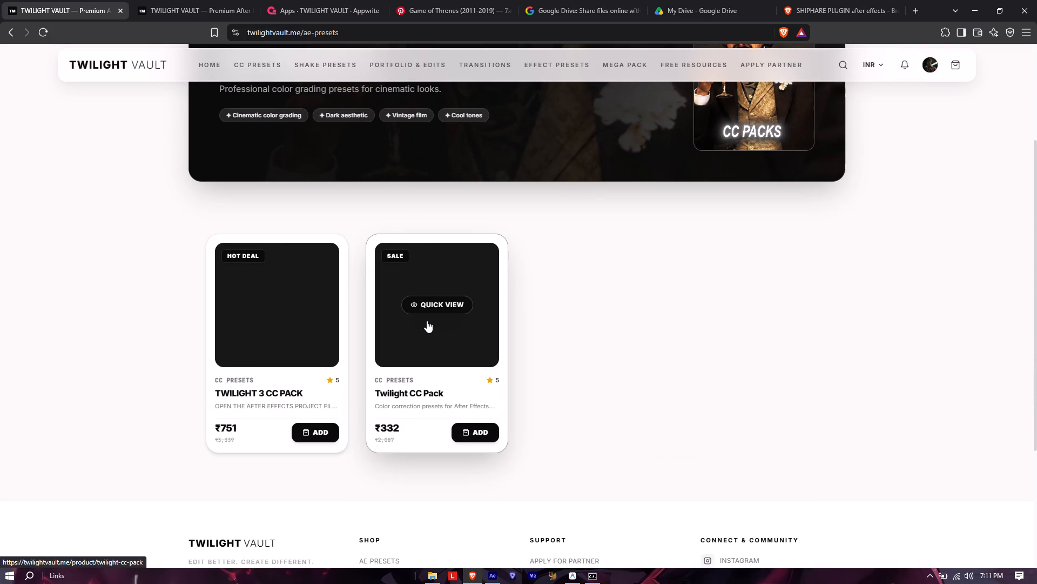
{"action": "left_click", "coordinate": [427, 312]}
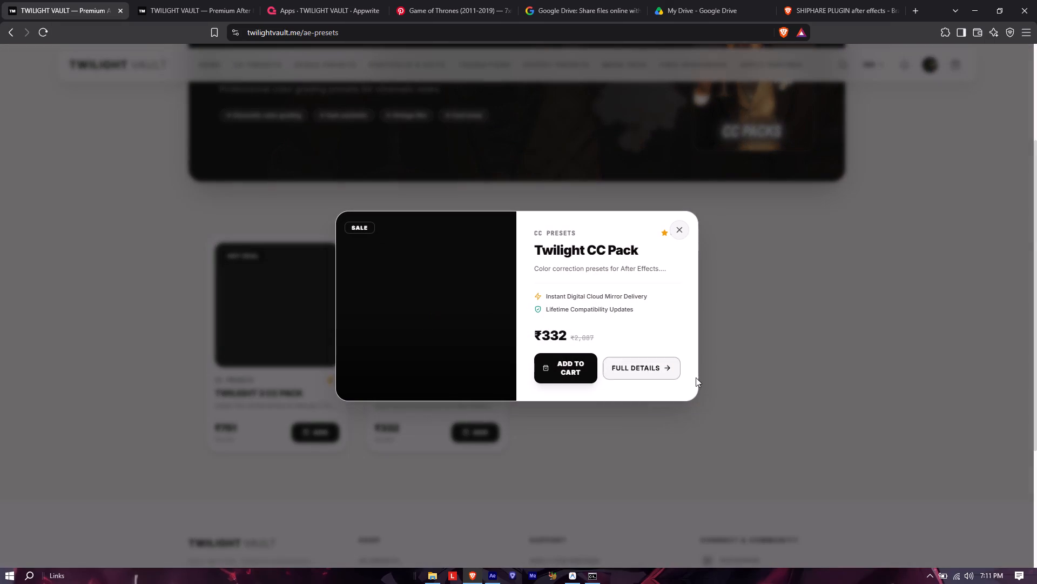
{"action": "left_click", "coordinate": [646, 360]}
{"action": "scroll", "coordinate": [734, 203], "scroll_direction": "up", "scroll_amount": 2}
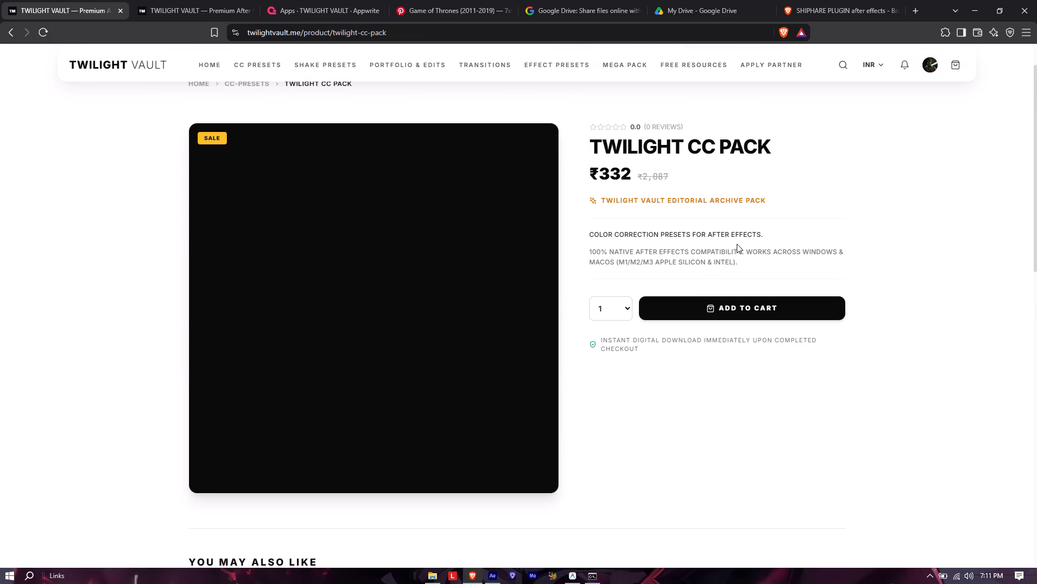
{"action": "left_click_drag", "start_coordinate": [744, 258], "coordinate": [575, 145]}
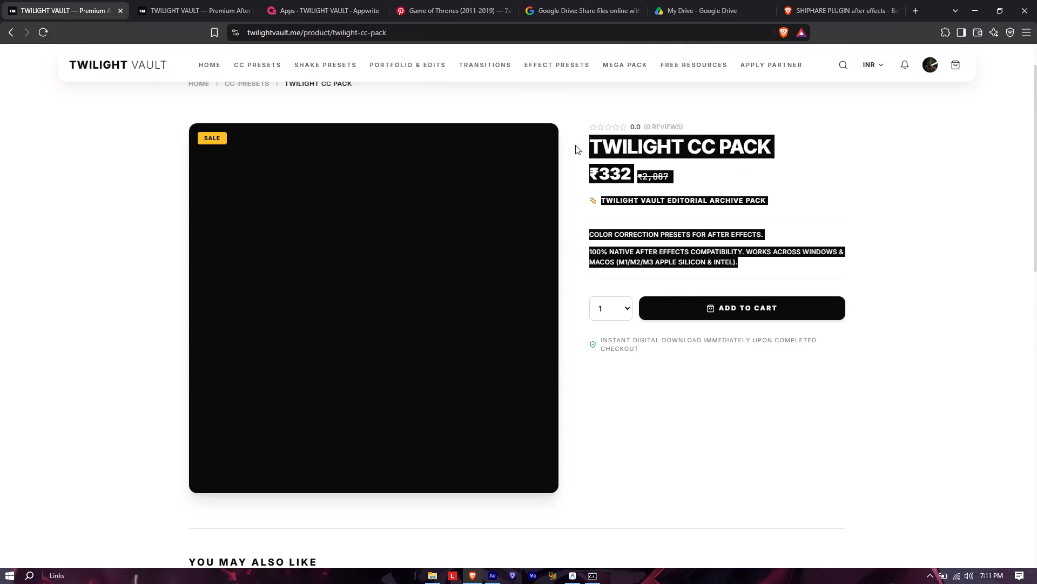
{"action": "left_click_drag", "start_coordinate": [575, 145], "coordinate": [575, 137]}
{"action": "left_click", "coordinate": [1036, 328]}
{"action": "scroll", "coordinate": [434, 356], "scroll_direction": "up", "scroll_amount": 5}
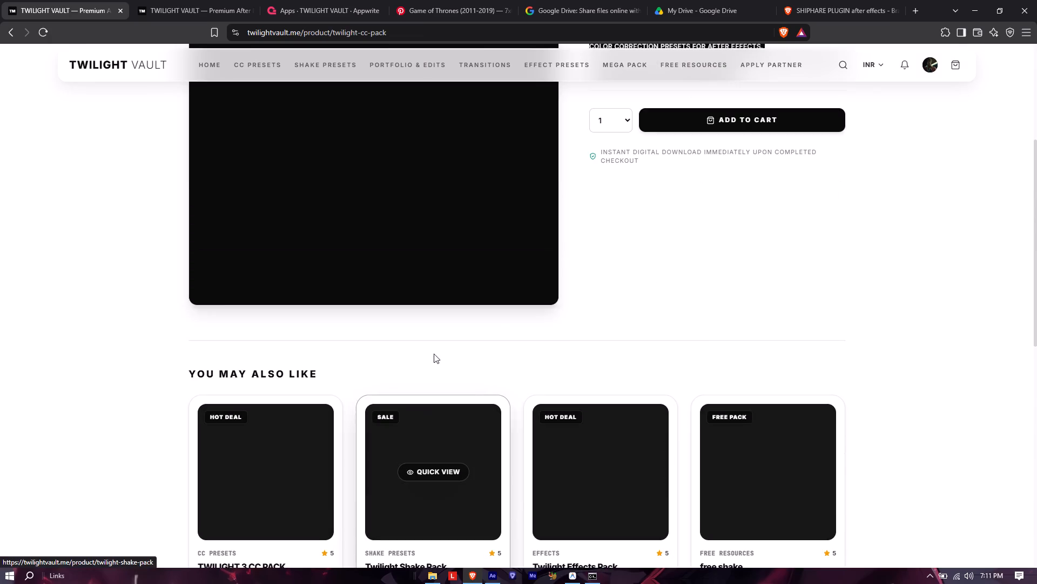
{"action": "scroll", "coordinate": [458, 362], "scroll_direction": "up", "scroll_amount": 6}
{"action": "scroll", "coordinate": [448, 300], "scroll_direction": "down", "scroll_amount": 6}
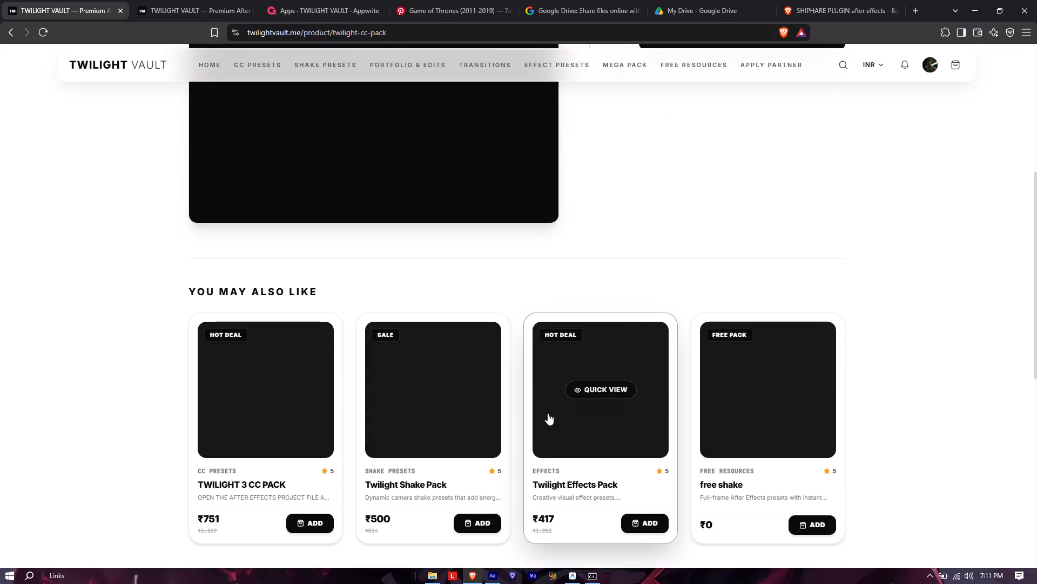
{"action": "scroll", "coordinate": [403, 260], "scroll_direction": "up", "scroll_amount": 5}
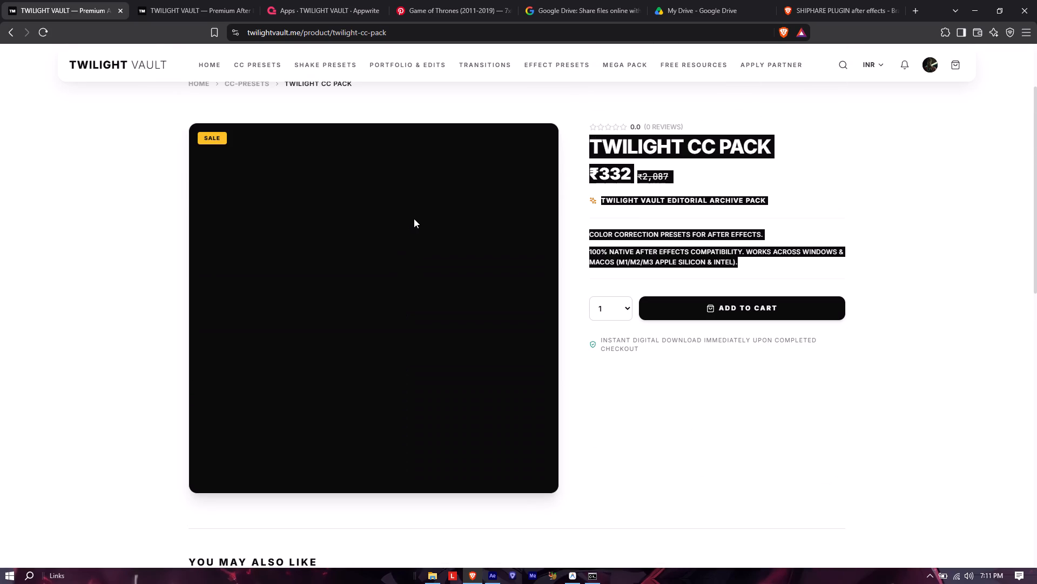
{"action": "scroll", "coordinate": [415, 217], "scroll_direction": "up", "scroll_amount": 4}
{"action": "left_click", "coordinate": [242, 78]}
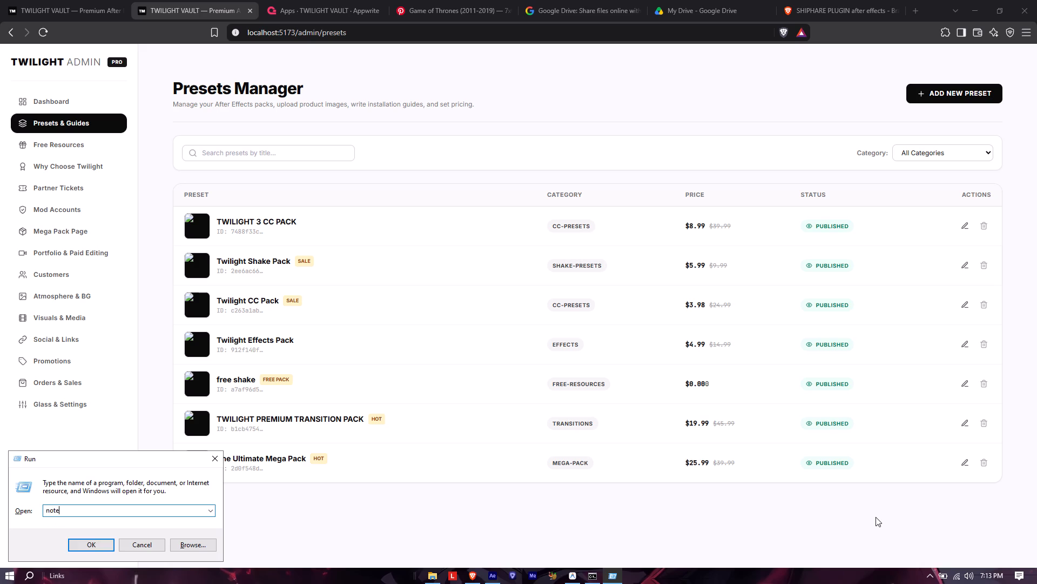
{"action": "type", "text": "pad"}
{"action": "key", "text": "Return"}
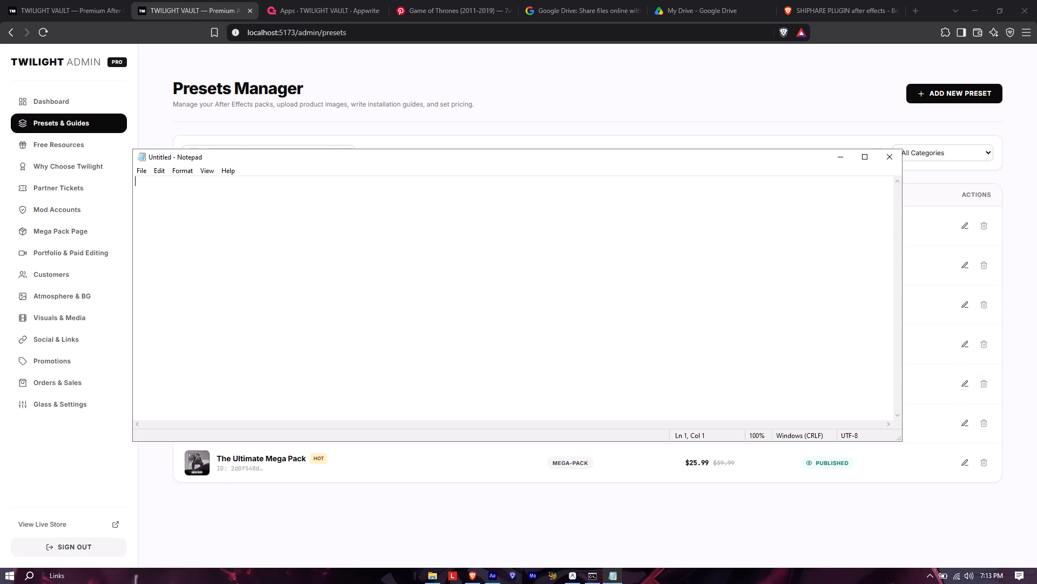
{"action": "key", "text": "1"}
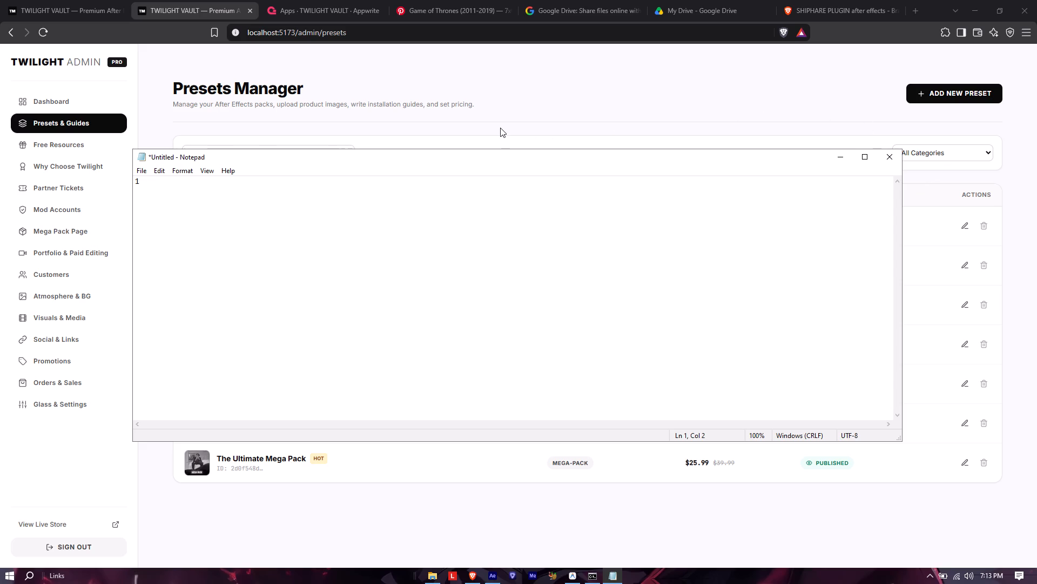
Copy "Unzip the downloaded archive." from Twilight CC Pack's step-by-step installation guide in the admin site into the Notepad note after the 1.
{"action": "left_click", "coordinate": [500, 128]}
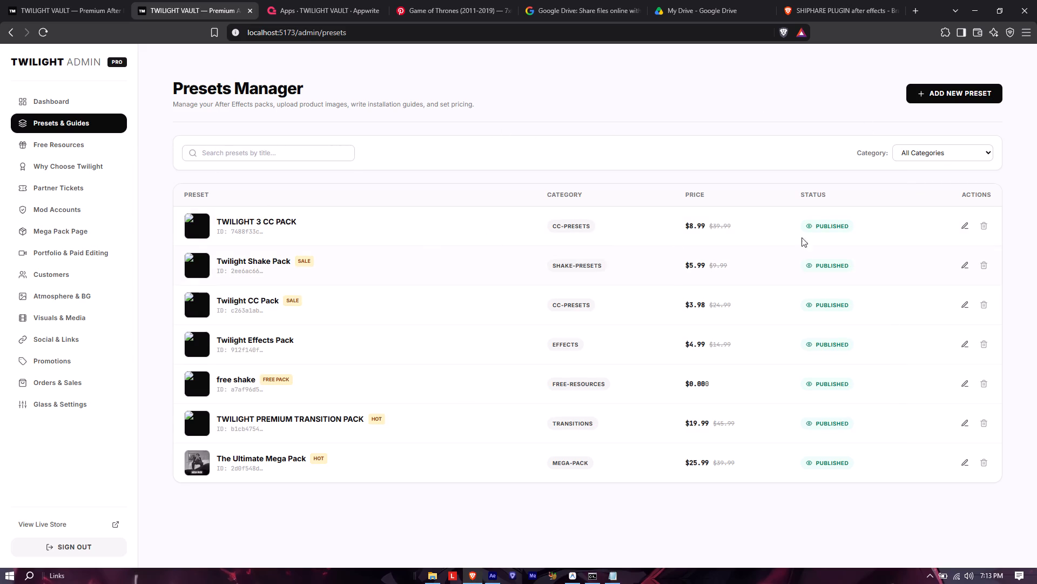
{"action": "left_click", "coordinate": [972, 302]}
{"action": "left_click", "coordinate": [969, 302]}
{"action": "left_click", "coordinate": [468, 160]}
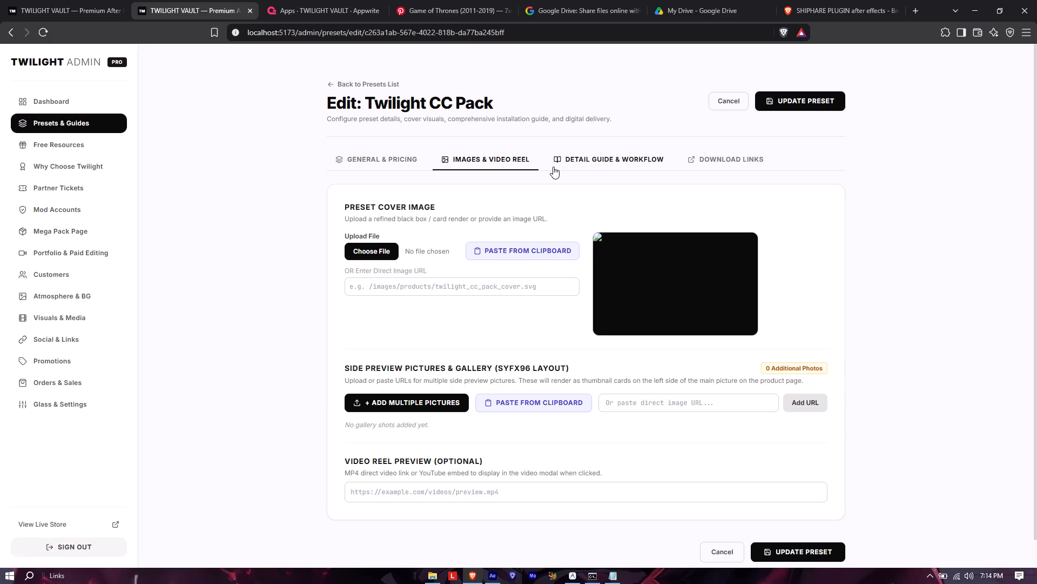
{"action": "left_click", "coordinate": [554, 167]}
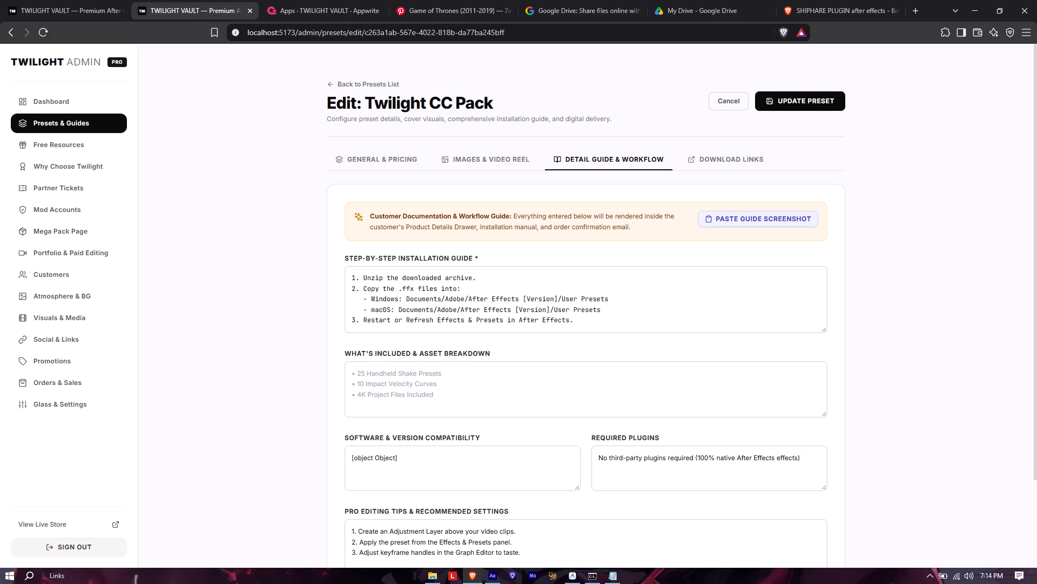
{"action": "left_click_drag", "start_coordinate": [363, 274], "coordinate": [474, 271]}
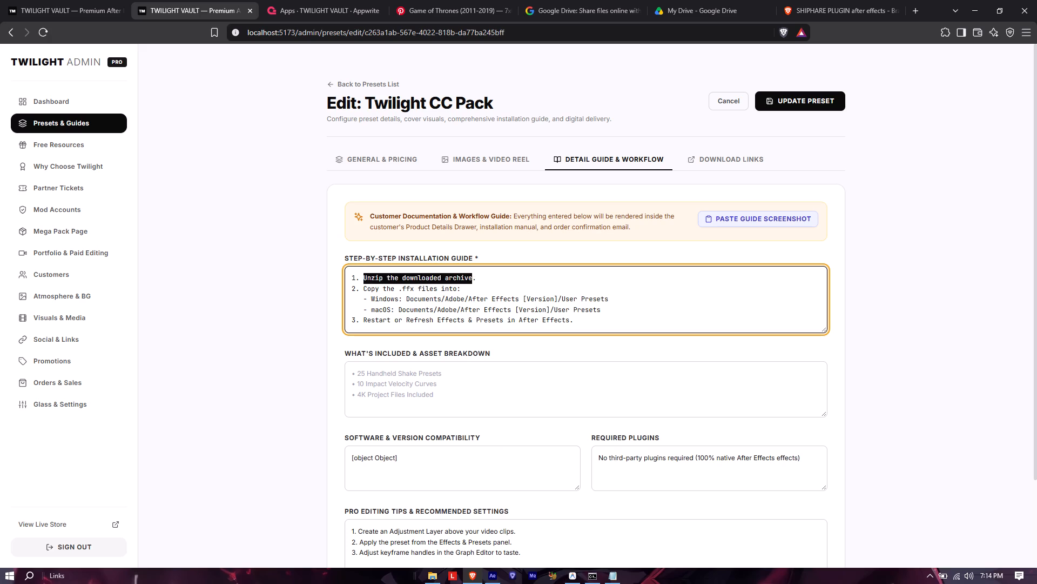
{"action": "left_click_drag", "start_coordinate": [474, 271], "coordinate": [475, 272]}
{"action": "key", "text": "ctrl+c"}
{"action": "left_click", "coordinate": [621, 580]}
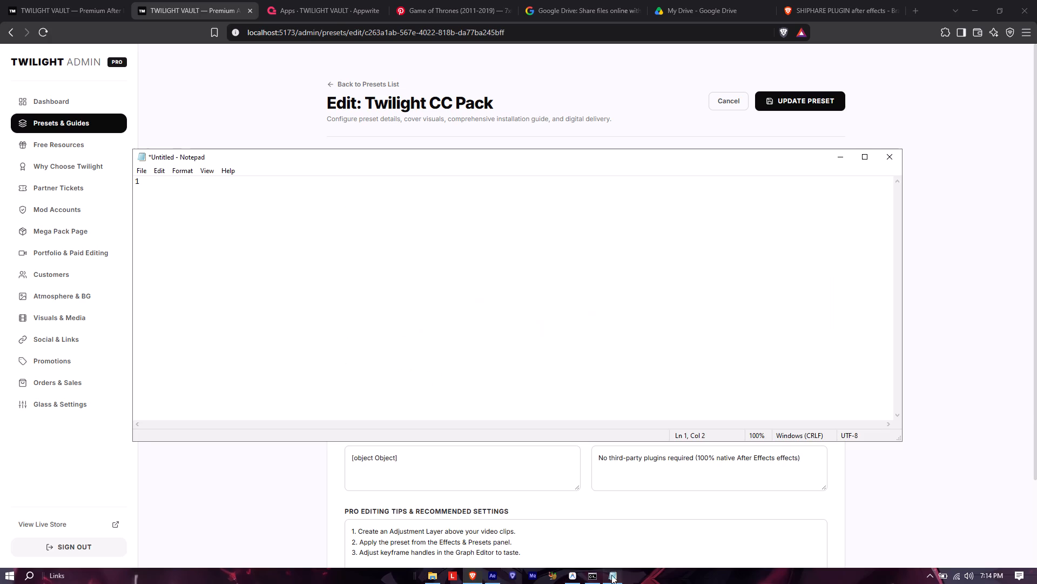
{"action": "key", "text": "ctrl+v"}
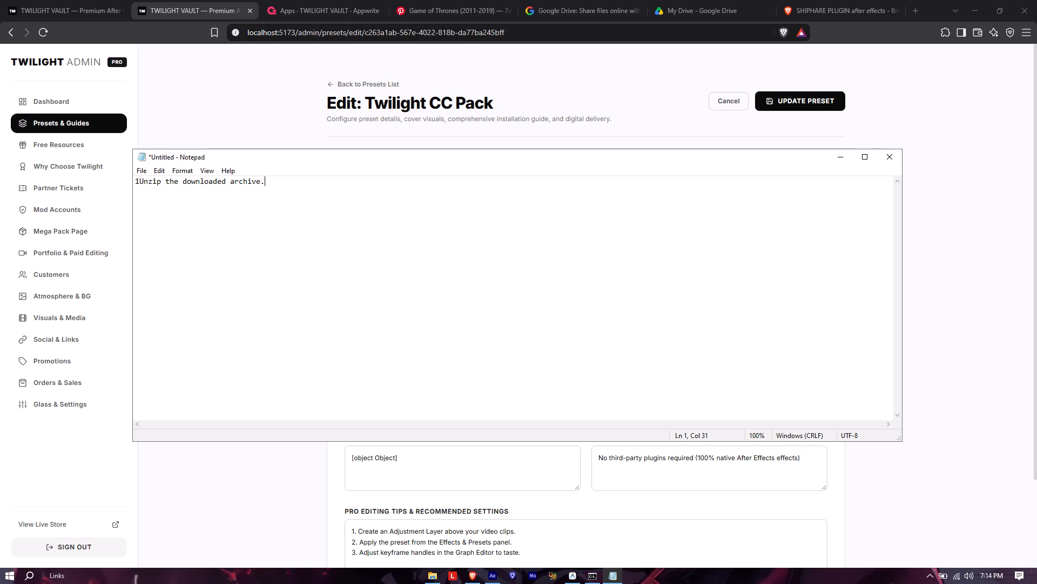
Add a period and a space after the 1 so the note's line reads "1. Unzip the downloaded archive.".
{"action": "left_click", "coordinate": [138, 182]}
{"action": "key", "text": "space"}
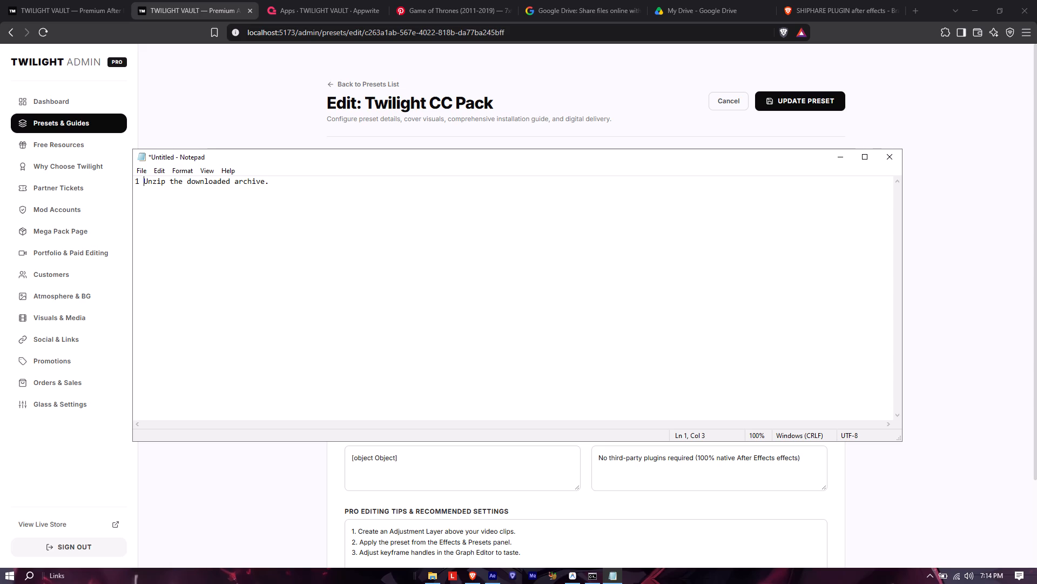
{"action": "type", "text": "."}
{"action": "key", "text": "BackSpace"}
{"action": "key", "text": "BackSpace"}
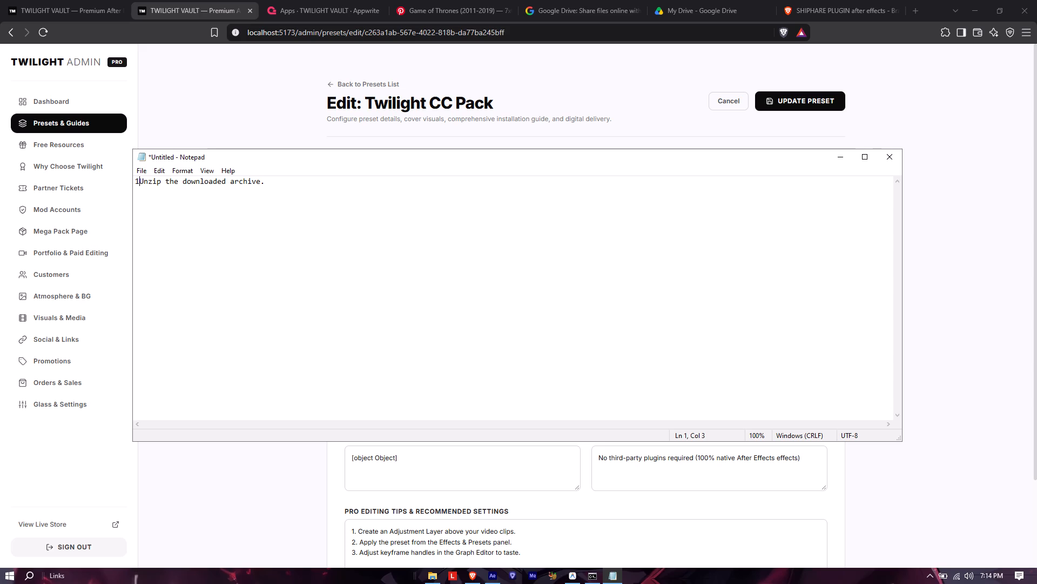
{"action": "type", "text": "."}
{"action": "key", "text": "space"}
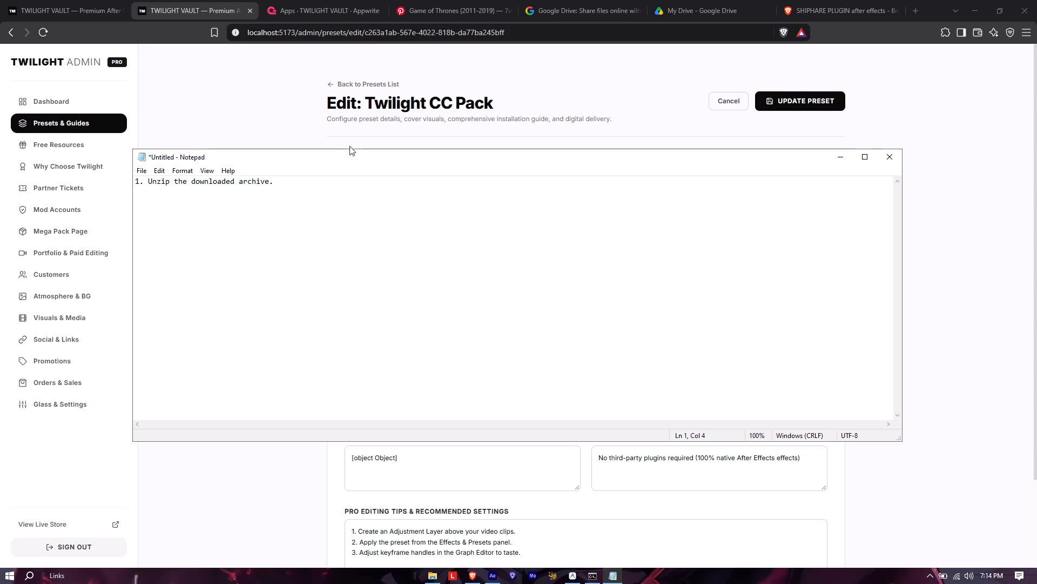
Add a second line to the note reading "2. open after effetc and open your project".
{"action": "left_click", "coordinate": [279, 182]}
{"action": "key", "text": "Return"}
{"action": "type", "text": "2."}
{"action": "key", "text": "space"}
{"action": "type", "text": "ip"}
{"action": "key", "text": "BackSpace"}
{"action": "key", "text": "BackSpace"}
{"action": "type", "text": "oo"}
{"action": "key", "text": "BackSpace"}
{"action": "type", "text": "pen after"}
{"action": "key", "text": "space"}
{"action": "type", "text": "effetc and op"}
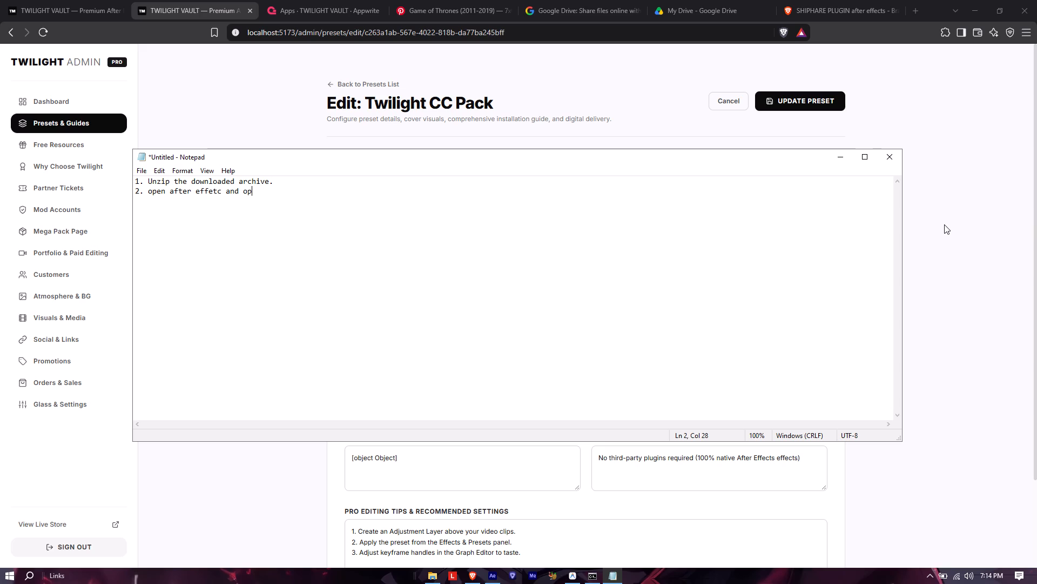
{"action": "type", "text": "en"}
{"action": "key", "text": "space"}
{"action": "type", "text": "your"}
{"action": "key", "text": "space"}
{"action": "type", "text": "project"}
{"action": "key", "text": "space"}
Add a third line to the note reading "3. add your topaz clips and create an adjustment layer".
{"action": "key", "text": "Return"}
{"action": "type", "text": "3."}
{"action": "key", "text": "space"}
{"action": "type", "text": "add your topaz"}
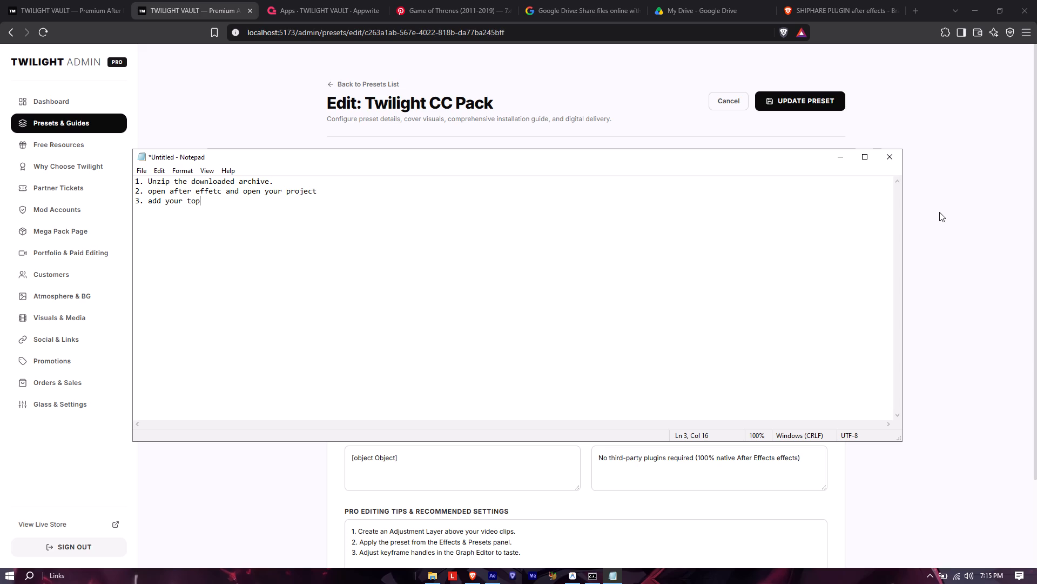
{"action": "key", "text": "space"}
{"action": "type", "text": "ene"}
{"action": "key", "text": "BackSpace"}
{"action": "key", "text": "BackSpace"}
{"action": "key", "text": "BackSpace"}
{"action": "type", "text": "clips and cret"}
{"action": "key", "text": "equal"}
{"action": "key", "text": "BackSpace"}
{"action": "key", "text": "BackSpace"}
{"action": "key", "text": "BackSpace"}
{"action": "type", "text": "eate a"}
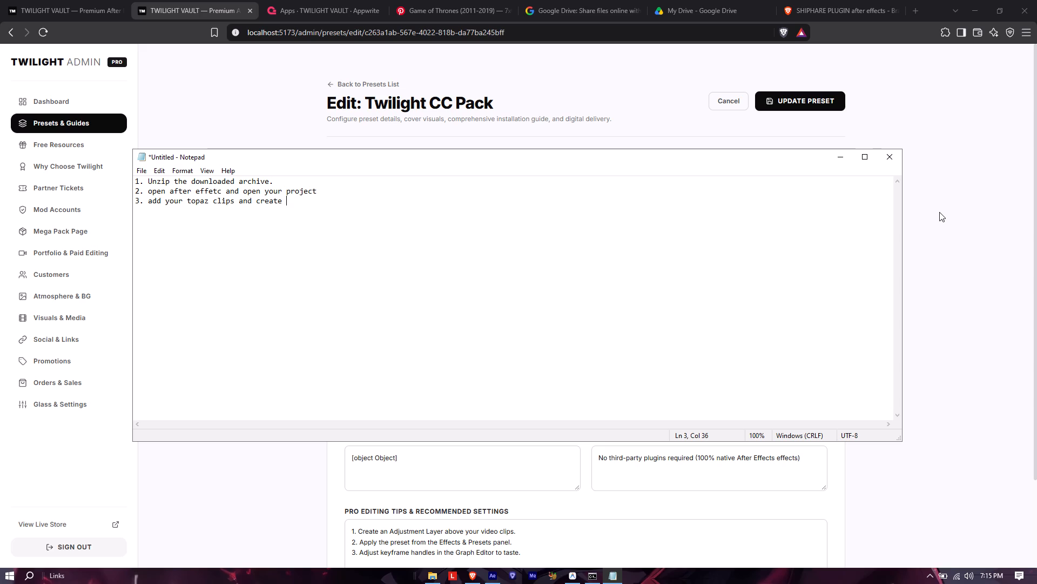
{"action": "type", "text": "b"}
{"action": "key", "text": "space"}
{"action": "type", "text": "=="}
{"action": "key", "text": "BackSpace"}
{"action": "key", "text": "BackSpace"}
{"action": "key", "text": "BackSpace"}
{"action": "key", "text": "BackSpace"}
{"action": "type", "text": "n adjustment"}
{"action": "key", "text": "space"}
{"action": "type", "text": "layer"}
{"action": "key", "text": "space"}
Add a fourth line to the note reading "4. open animation panel and click on apply animation".
{"action": "key", "text": "Return"}
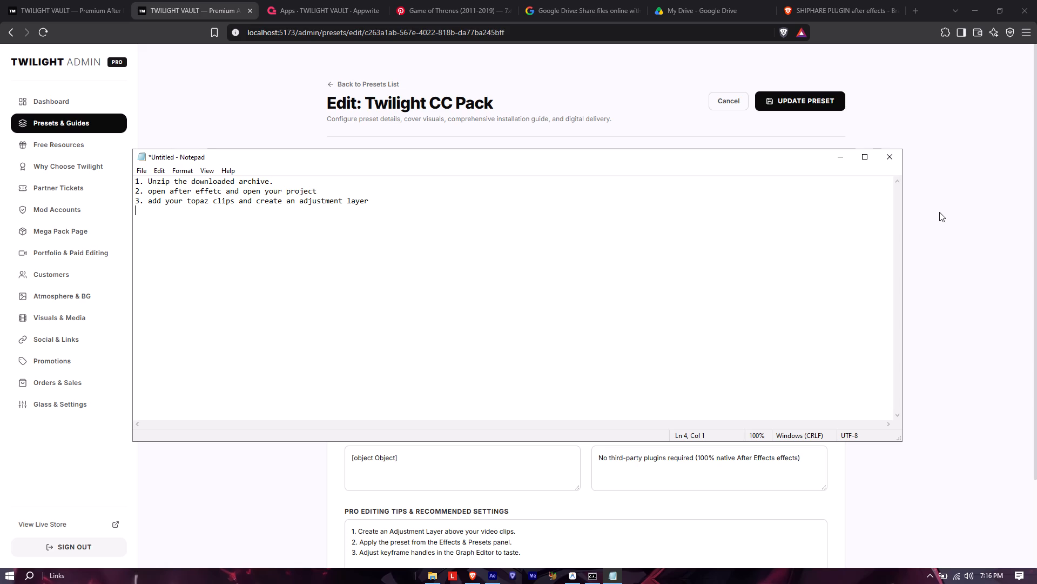
{"action": "type", "text": "4. a"}
{"action": "key", "text": "BackSpace"}
{"action": "type", "text": "open"}
{"action": "key", "text": "space"}
{"action": "type", "text": "apply"}
{"action": "key", "text": "space"}
{"action": "key", "text": "BackSpace"}
{"action": "key", "text": "BackSpace"}
{"action": "key", "text": "BackSpace"}
{"action": "key", "text": "BackSpace"}
{"action": "key", "text": "BackSpace"}
{"action": "key", "text": "BackSpace"}
{"action": "type", "text": "animation panel ad"}
{"action": "key", "text": "BackSpace"}
{"action": "type", "text": "nnd"}
{"action": "key", "text": "space"}
{"action": "key", "text": "BackSpace"}
{"action": "key", "text": "BackSpace"}
{"action": "key", "text": "BackSpace"}
{"action": "type", "text": "d click on appky"}
{"action": "key", "text": "BackSpace"}
{"action": "key", "text": "BackSpace"}
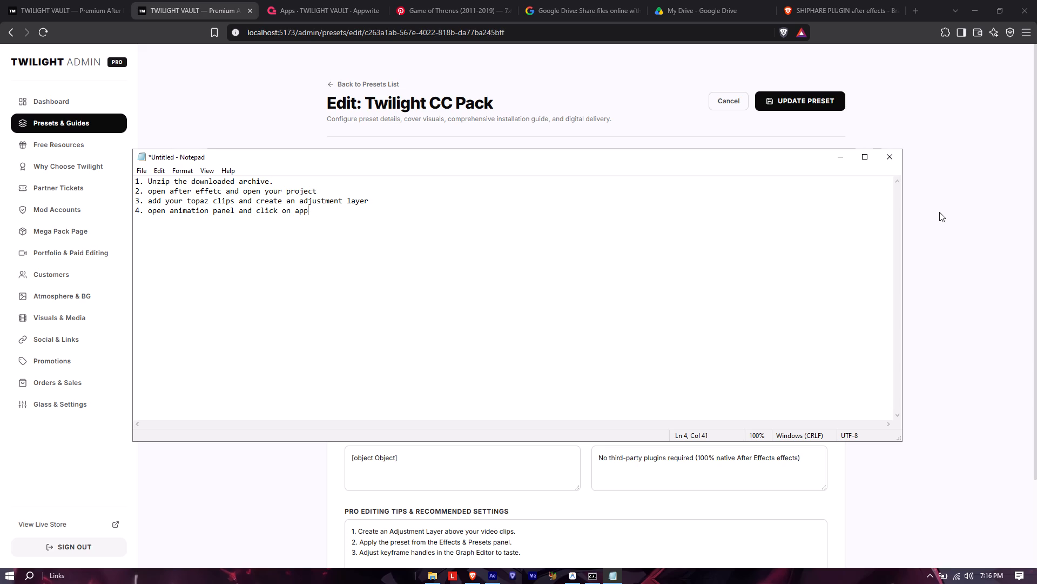
{"action": "type", "text": "ly animation"}
Add a fifth line to the note reading "5 select twilight bright cc and boom .".
{"action": "key", "text": "Return"}
{"action": "type", "text": "5 select"}
{"action": "key", "text": "space"}
{"action": "type", "text": "twilight bro"}
{"action": "key", "text": "BackSpace"}
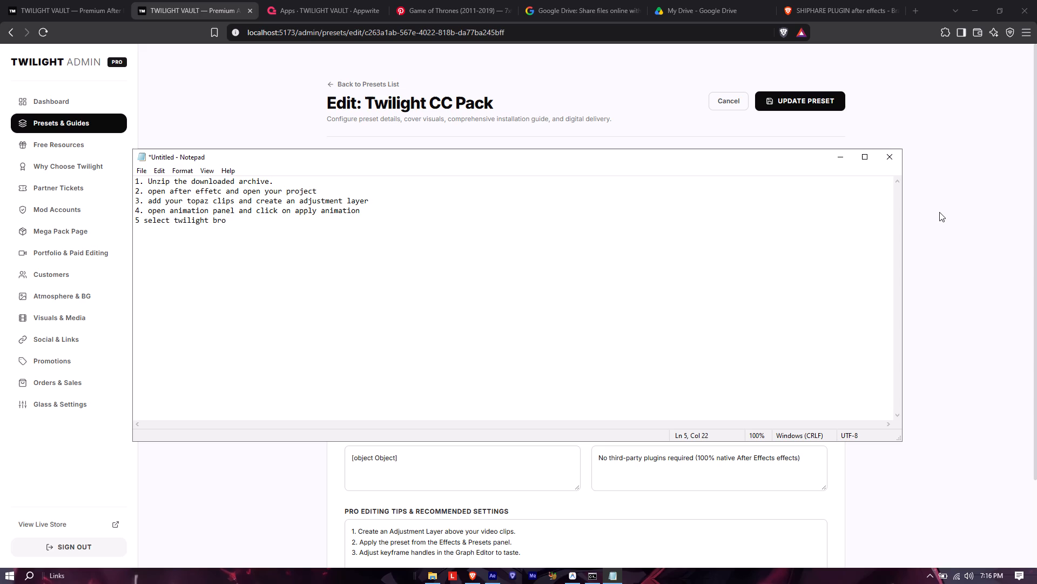
{"action": "type", "text": "ight"}
{"action": "key", "text": "space"}
{"action": "type", "text": "cc"}
{"action": "key", "text": "space"}
{"action": "type", "text": "and"}
{"action": "key", "text": "space"}
{"action": "type", "text": "boom its"}
{"action": "key", "text": "space"}
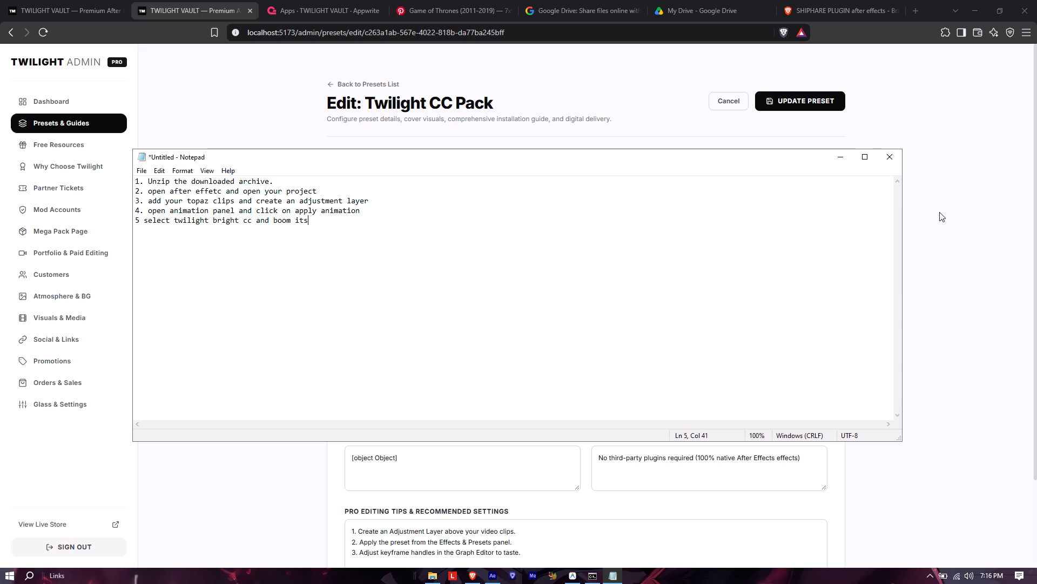
{"action": "key", "text": "BackSpace"}
{"action": "key", "text": "BackSpace"}
{"action": "key", "text": "BackSpace"}
{"action": "key", "text": "BackSpace"}
{"action": "key", "text": "period"}
{"action": "left_click", "coordinate": [1034, 322]}
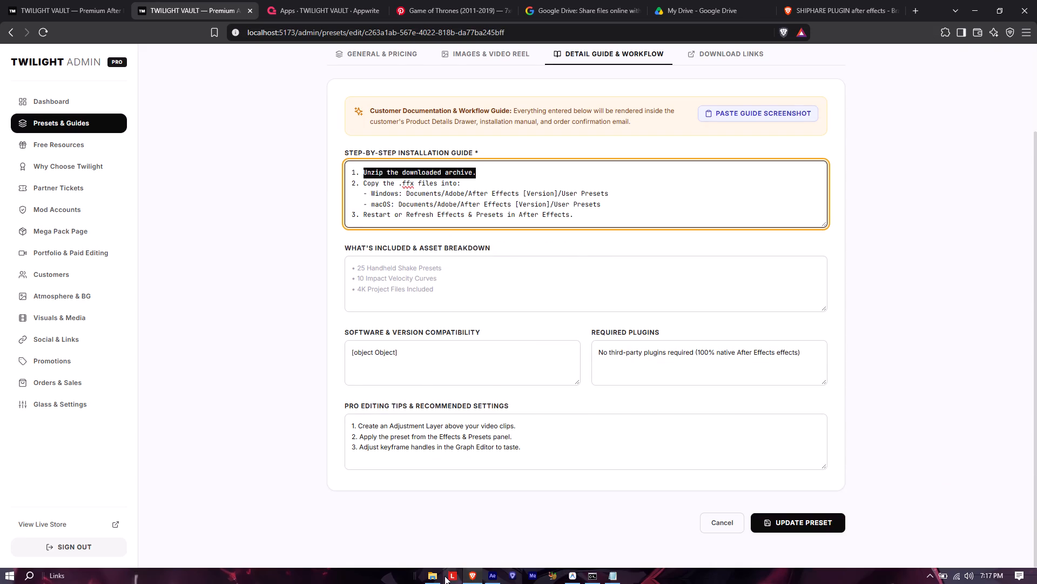
{"action": "left_click", "coordinate": [428, 576]}
In the Notepad note, leave a gap below the five installation lines and add "IT INCLUDE ONE PREMIUM CC KNOW AS TWILIGHT BRIGHT CC".
{"action": "left_click", "coordinate": [620, 583]}
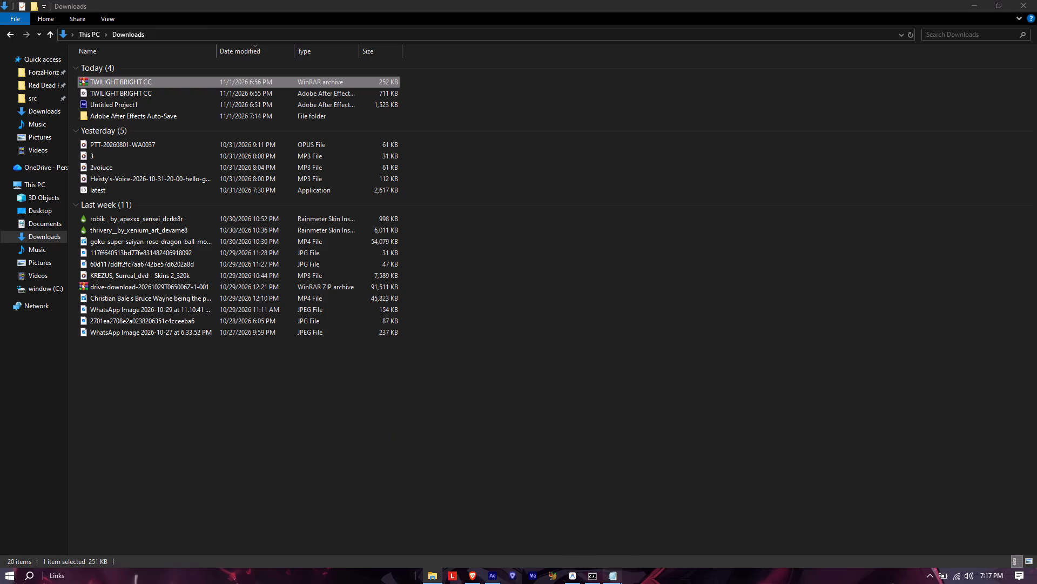
{"action": "key", "text": "Return"}
{"action": "key", "text": "Return"}
{"action": "key", "text": "Return"}
{"action": "key", "text": "Return"}
{"action": "key", "text": "Return"}
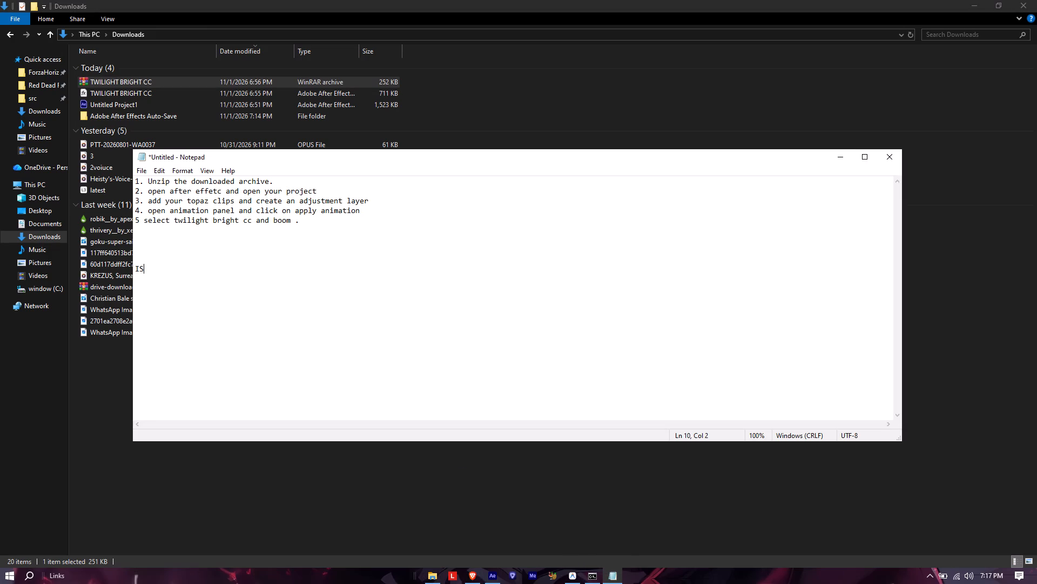
{"action": "key", "text": "BackSpace"}
{"action": "type", "text": "T I"}
{"action": "type", "text": "NCLUDE ONE"}
{"action": "key", "text": "space"}
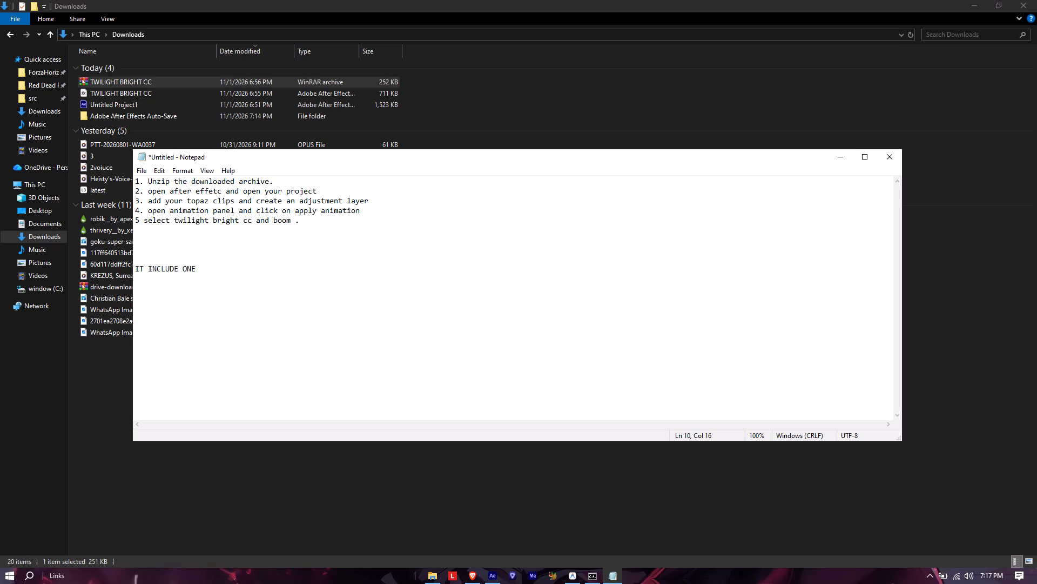
{"action": "type", "text": "PRE"}
{"action": "type", "text": "MIUM"}
{"action": "key", "text": "space"}
{"action": "type", "text": "CC"}
{"action": "key", "text": "space"}
{"action": "key", "text": "t"}
{"action": "key", "text": "BackSpace"}
{"action": "key", "text": "BackSpace"}
{"action": "key", "text": "space"}
{"action": "type", "text": "KNOW AS TWILIGH"}
{"action": "type", "text": "T BRIGHT V="}
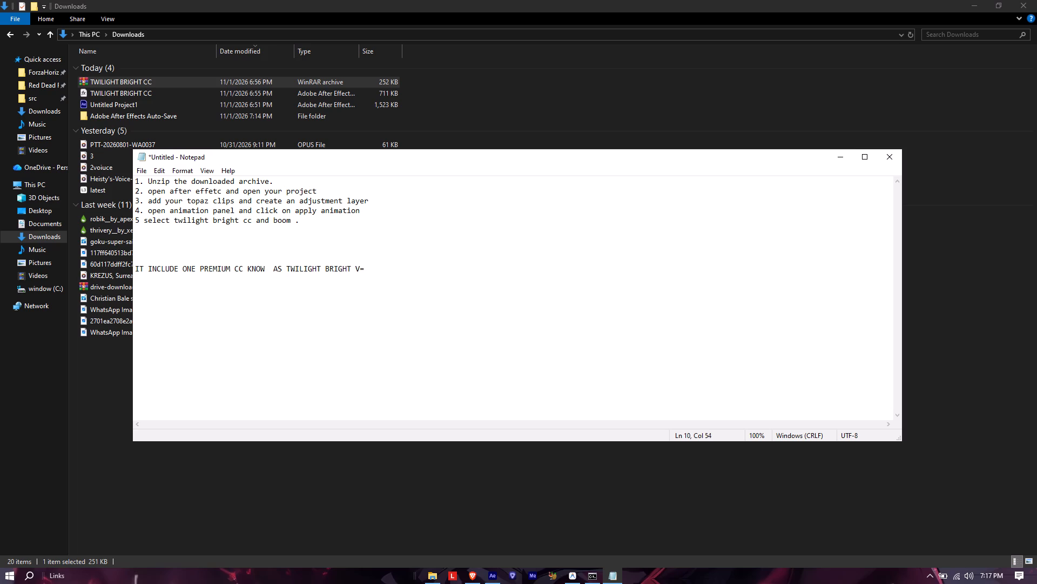
{"action": "key", "text": "BackSpace"}
{"action": "key", "text": "BackSpace"}
{"action": "type", "text": "CC"}
Add the line "THIS CC IS 100% MADE BY TWILIGHT'" directly beneath, and leave blank lines after it.
{"action": "key", "text": "Return"}
{"action": "key", "text": "Return"}
{"action": "key", "text": "Return"}
{"action": "key", "text": "BackSpace"}
{"action": "key", "text": "BackSpace"}
{"action": "type", "text": "THIS CC IS 100"}
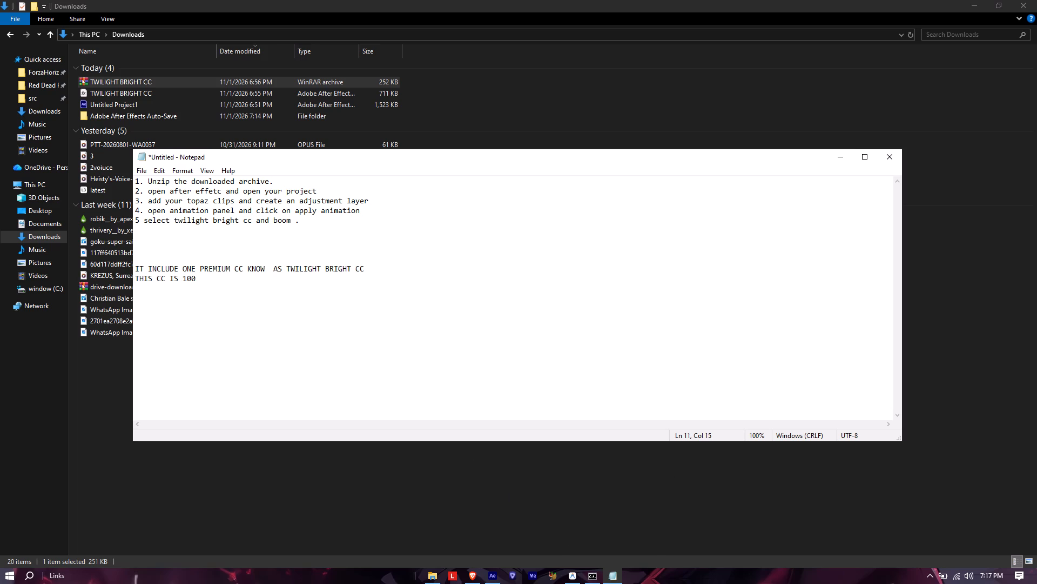
{"action": "key", "text": "shift+percent"}
{"action": "key", "text": "space"}
{"action": "type", "text": "MADE BT"}
{"action": "key", "text": "space"}
{"action": "key", "text": "BackSpace"}
{"action": "key", "text": "BackSpace"}
{"action": "type", "text": "Y TWILIGHT'"}
{"action": "key", "text": "Return"}
{"action": "key", "text": "Return"}
{"action": "key", "text": "Return"}
{"action": "key", "text": "Return"}
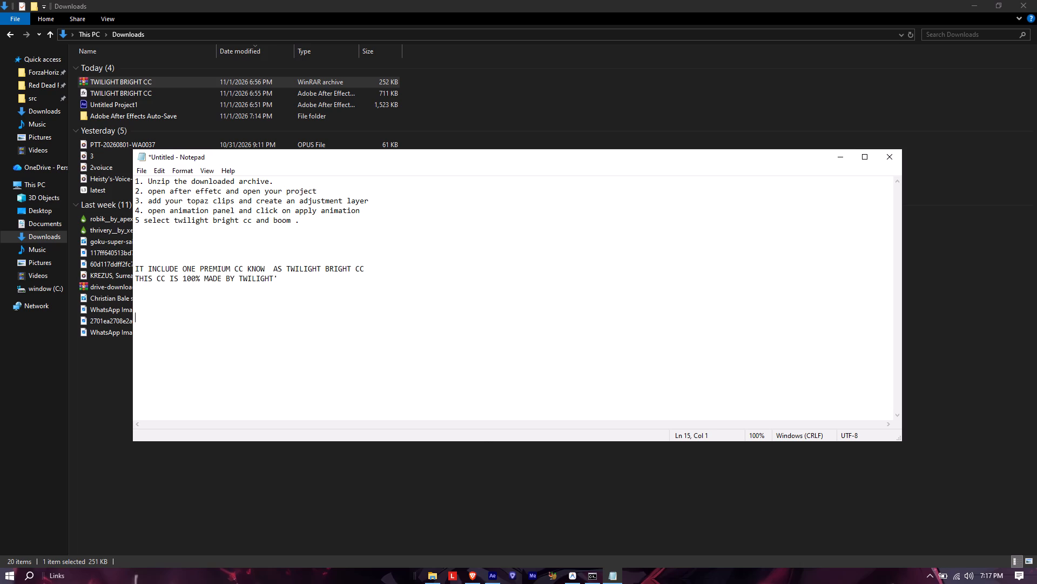
Check Antigravity's progress, the After Effects composition and the software compatibility field on the preset's admin page in Brave.
{"action": "left_click", "coordinate": [568, 574]}
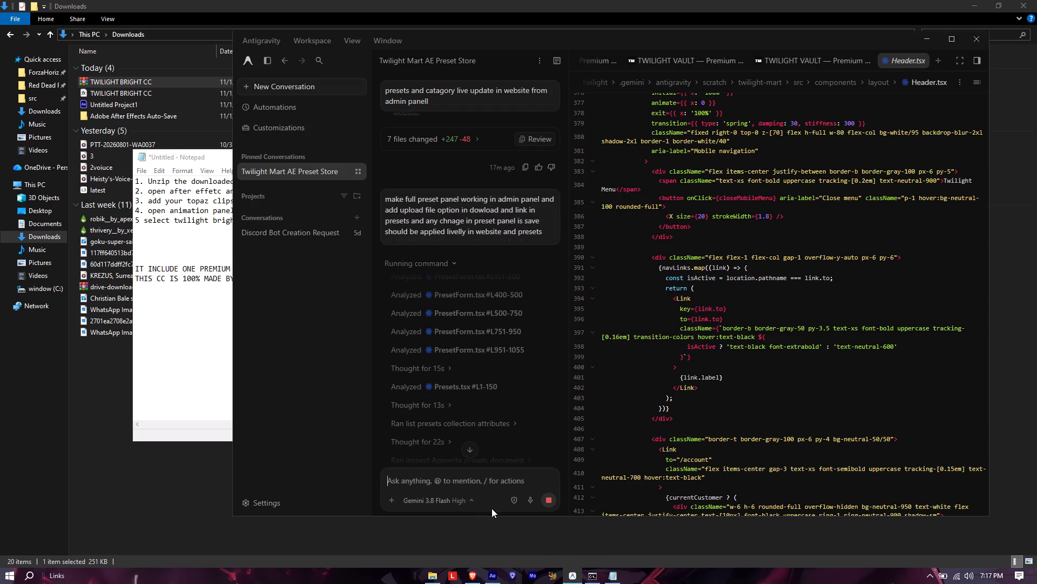
{"action": "left_click", "coordinate": [493, 577]}
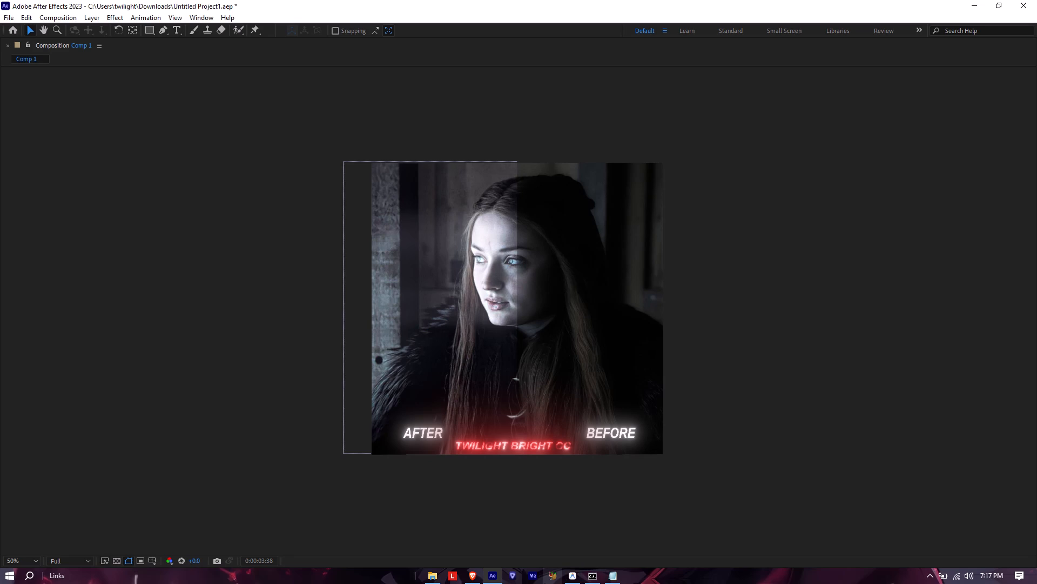
{"action": "left_click", "coordinate": [468, 579]}
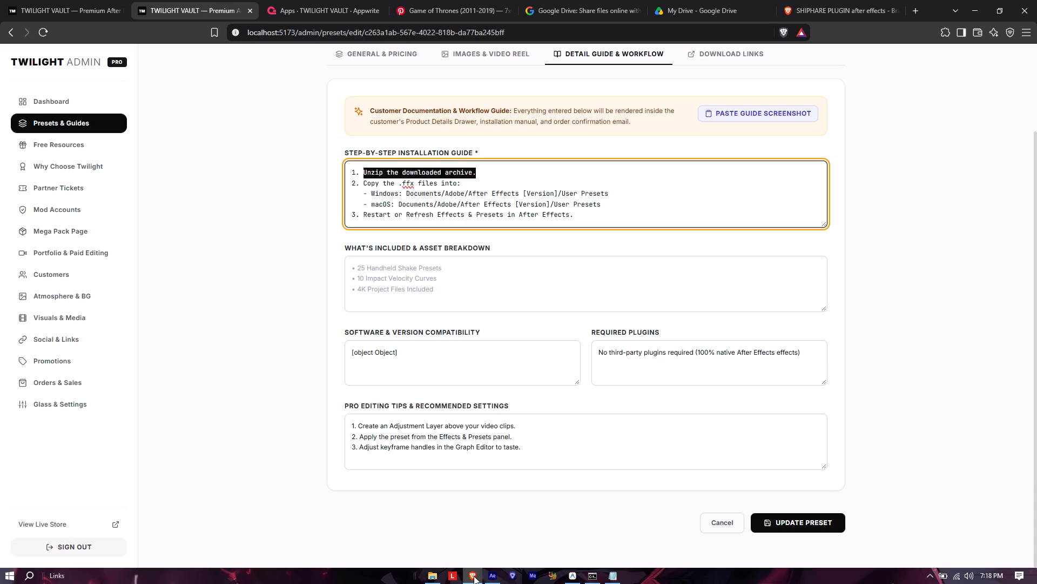
Back in the Notepad note, add a compatibility line reading "THIS CC IS COMPITABLE WITH AFTER EFFECTS 2020 TO 2024".
{"action": "left_click", "coordinate": [611, 583]}
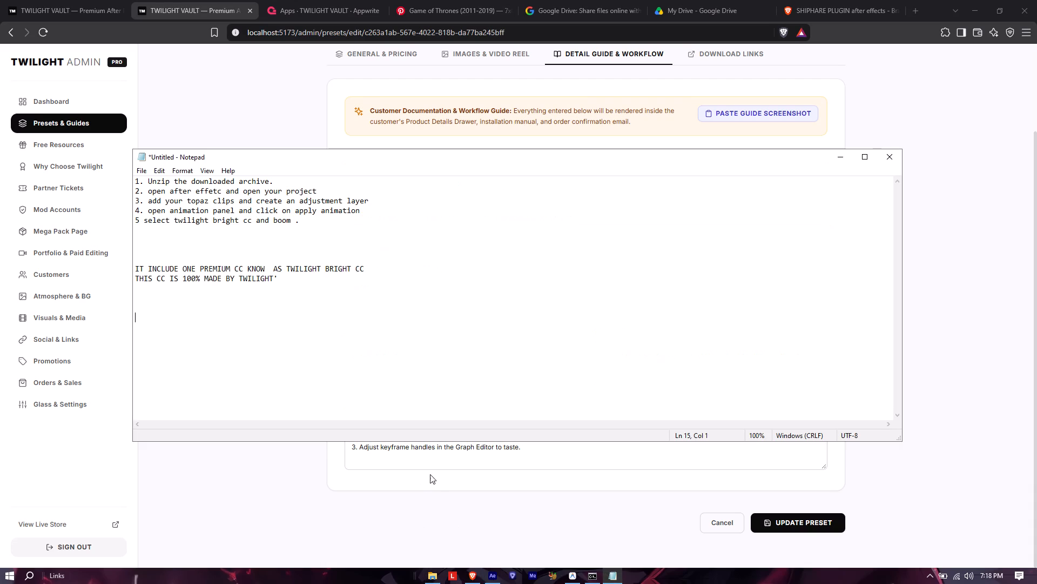
{"action": "key", "text": "t"}
{"action": "type", "text": "HIS IS"}
{"action": "key", "text": "space"}
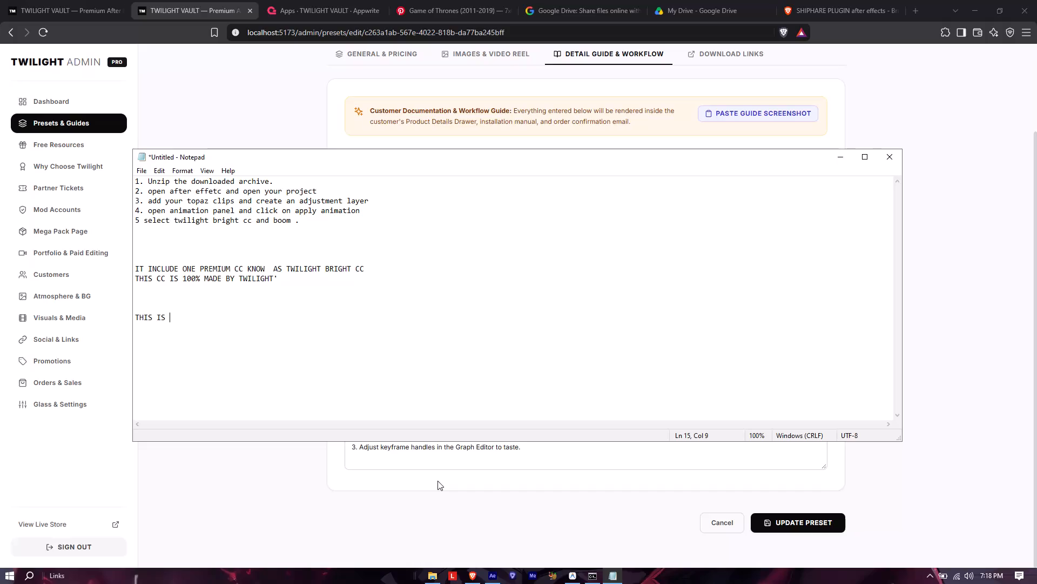
{"action": "key", "text": "equal"}
{"action": "key", "text": "BackSpace"}
{"action": "key", "text": "BackSpace"}
{"action": "key", "text": "BackSpace"}
{"action": "key", "text": "BackSpace"}
{"action": "type", "text": "CC IS COMP"}
{"action": "type", "text": "ITABLE"}
{"action": "key", "text": "space"}
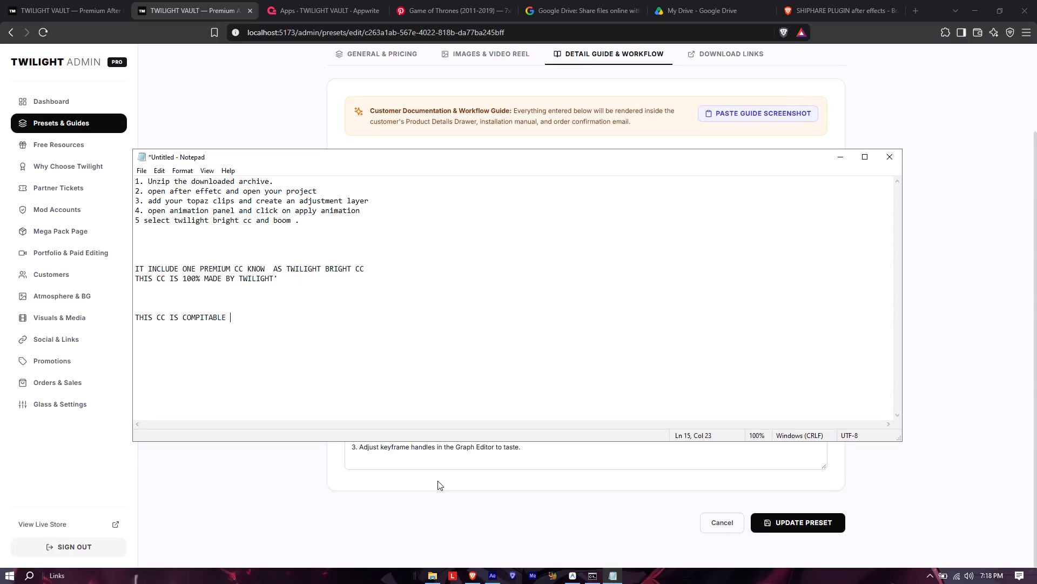
{"action": "type", "text": "IW"}
{"action": "key", "text": "BackSpace"}
{"action": "key", "text": "BackSpace"}
{"action": "type", "text": "WITH AFTER"}
{"action": "key", "text": "space"}
{"action": "type", "text": "ECCT=="}
{"action": "key", "text": "BackSpace"}
{"action": "key", "text": "BackSpace"}
{"action": "key", "text": "BackSpace"}
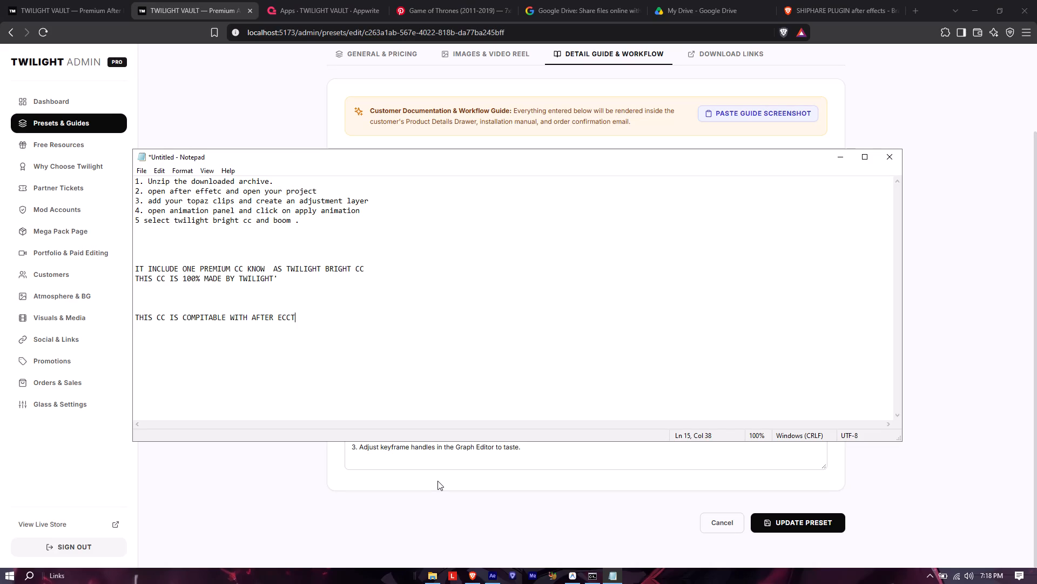
{"action": "key", "text": "BackSpace"}
{"action": "key", "text": "BackSpace"}
{"action": "key", "text": "BackSpace"}
{"action": "type", "text": "AF"}
{"action": "key", "text": "BackSpace"}
{"action": "key", "text": "BackSpace"}
{"action": "type", "text": "EFFECTS 2020 TI"}
{"action": "key", "text": "BackSpace"}
{"action": "type", "text": "O 2024 AND"}
{"action": "key", "text": "space"}
{"action": "key", "text": "BackSpace"}
{"action": "key", "text": "BackSpace"}
{"action": "key", "text": "BackSpace"}
{"action": "key", "text": "BackSpace"}
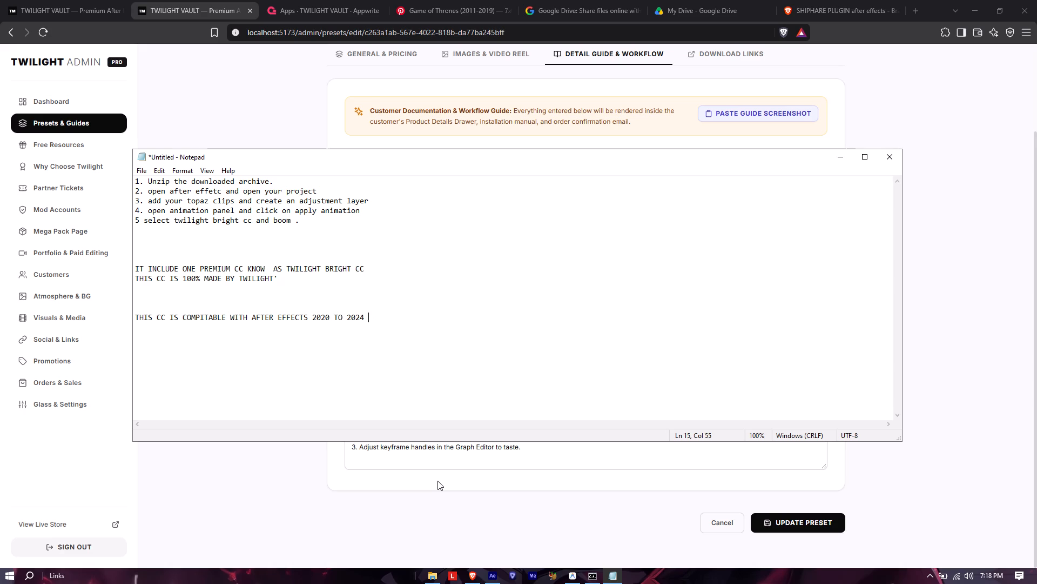
Below the compatibility line, add "FOR VERSION 2024+ CREATE AN TICKET ON DISCORD SERVER".
{"action": "key", "text": "Return"}
{"action": "type", "text": "FOR"}
{"action": "key", "text": "space"}
{"action": "type", "text": "VERSION 202"}
{"action": "key", "text": "4"}
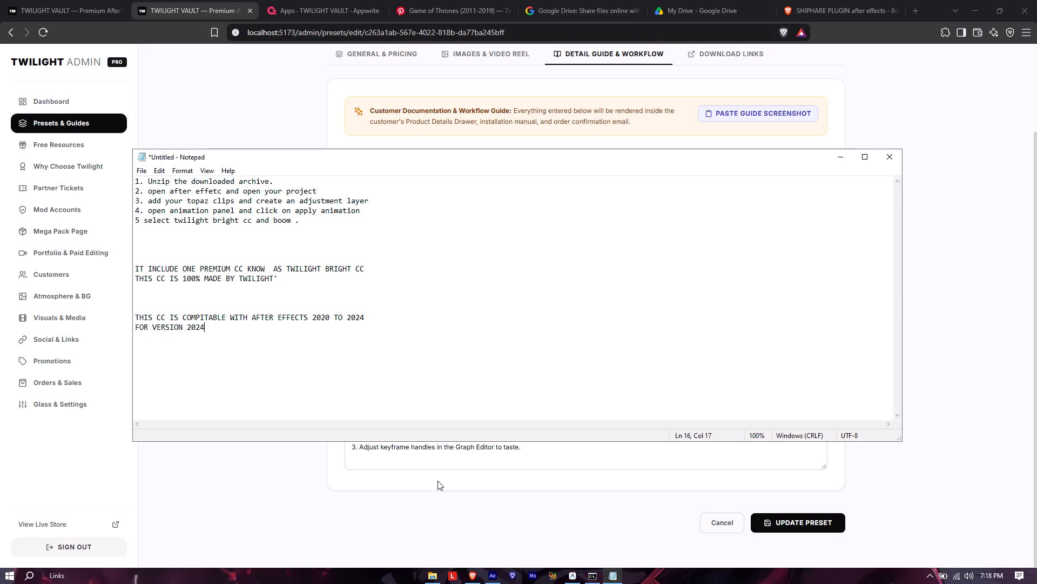
{"action": "type", "text": "+"}
{"action": "key", "text": "space"}
{"action": "type", "text": "CON"}
{"action": "type", "text": "TACT"}
{"action": "key", "text": "space"}
{"action": "key", "text": "BackSpace"}
{"action": "key", "text": "BackSpace"}
{"action": "key", "text": "BackSpace"}
{"action": "key", "text": "BackSpace"}
{"action": "key", "text": "BackSpace"}
{"action": "key", "text": "backslash"}
{"action": "key", "text": "BackSpace"}
{"action": "key", "text": "BackSpace"}
{"action": "key", "text": "BackSpace"}
{"action": "type", "text": "REATE"}
{"action": "key", "text": "space"}
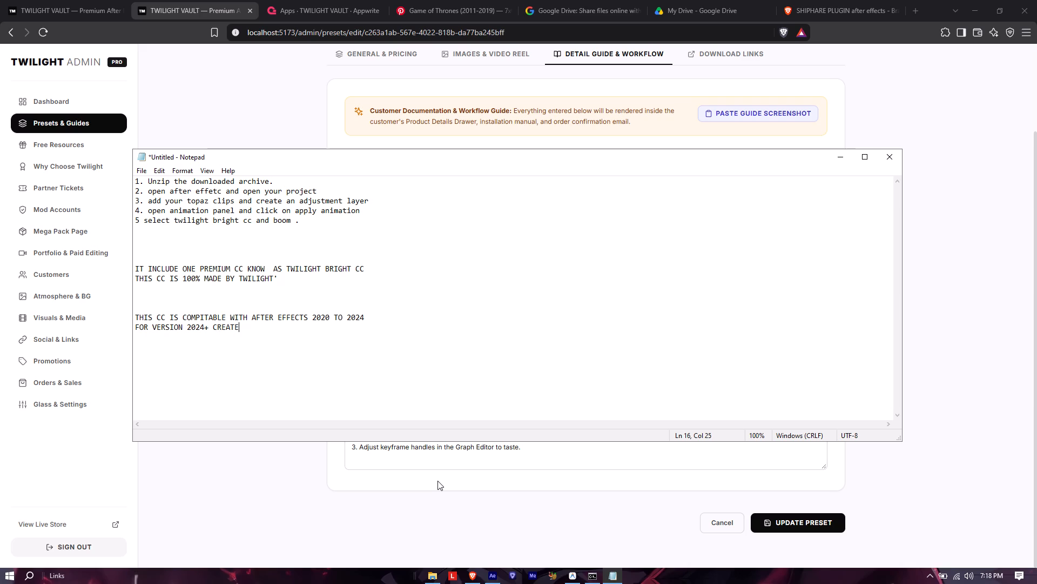
{"action": "type", "text": "AN TICKET"}
{"action": "key", "text": "space"}
{"action": "type", "text": "ON"}
{"action": "key", "text": "space"}
{"action": "type", "text": "DISCORD"}
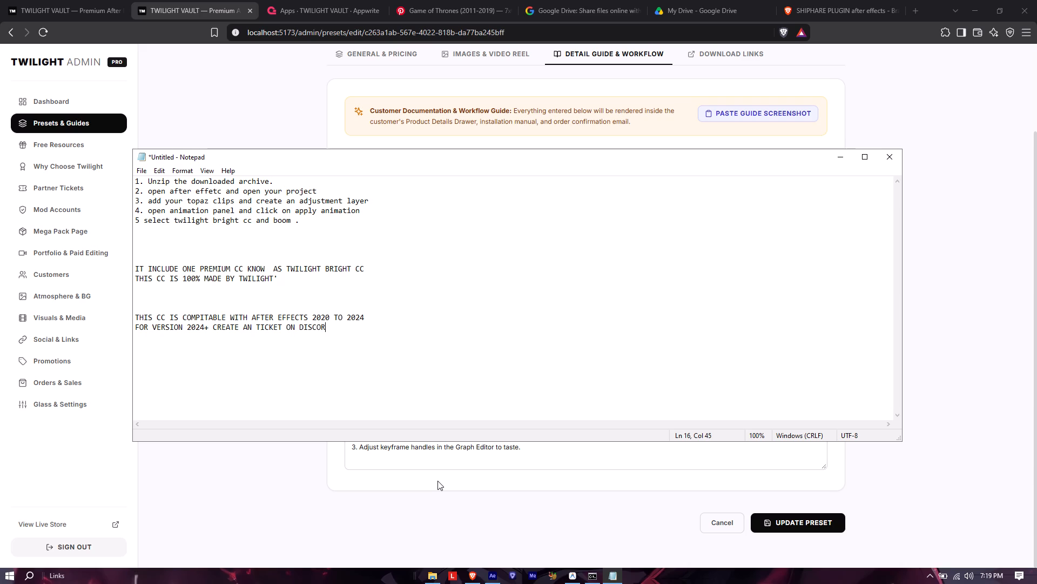